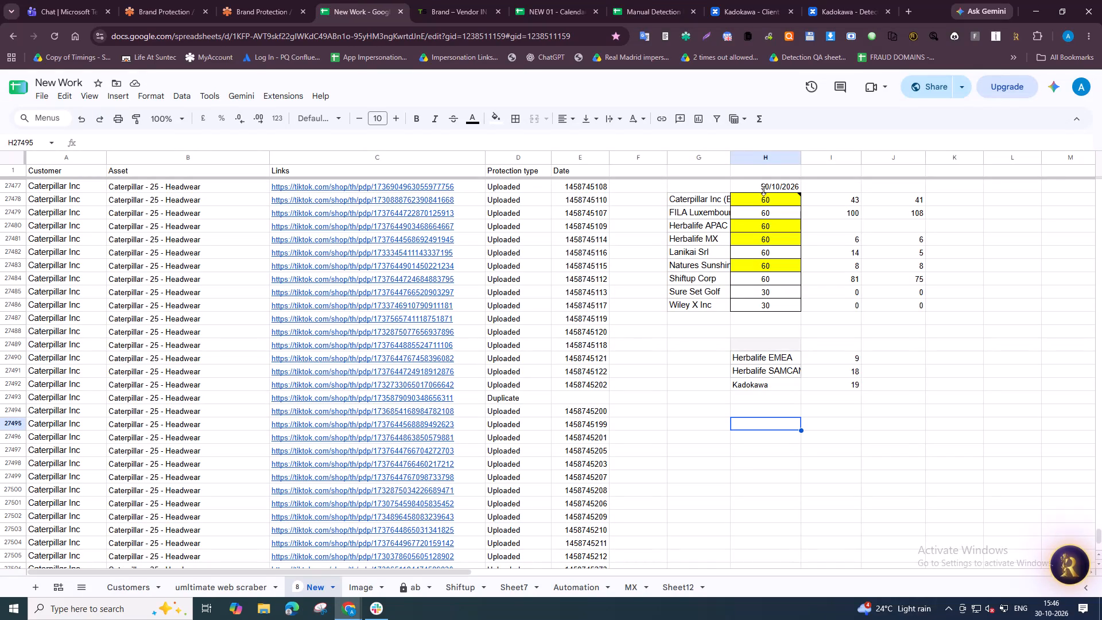
left_click(635, 328)
key("ctrl+End")
key("ctrl+Left")
key("ctrl+Left")
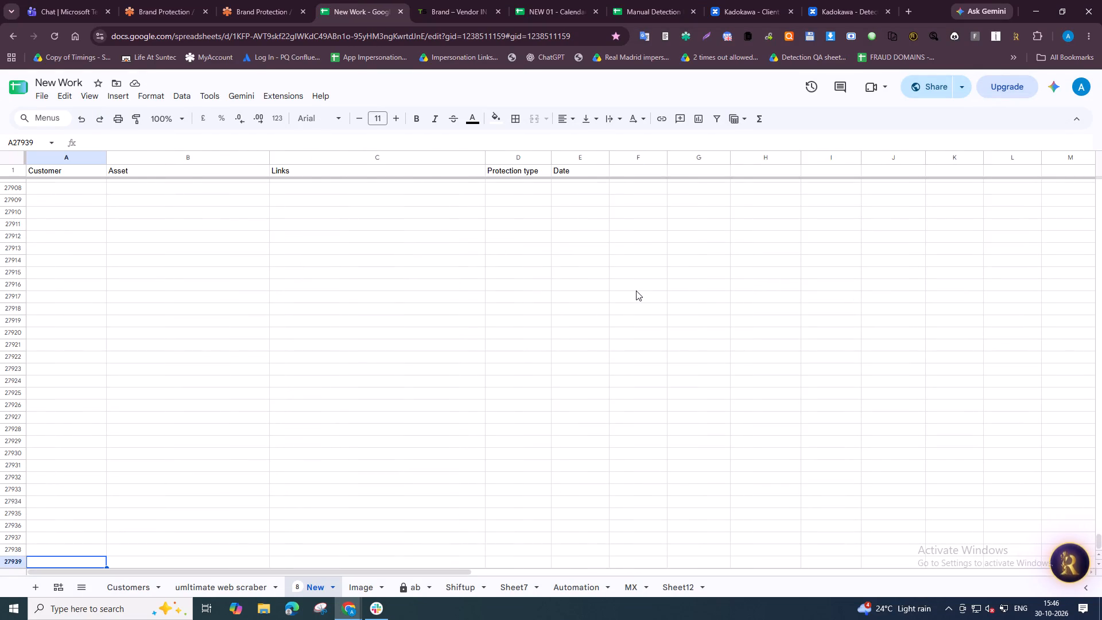
key("ctrl+Up")
key("Down")
key("Right")
key("Down")
key("Down")
key("Right")
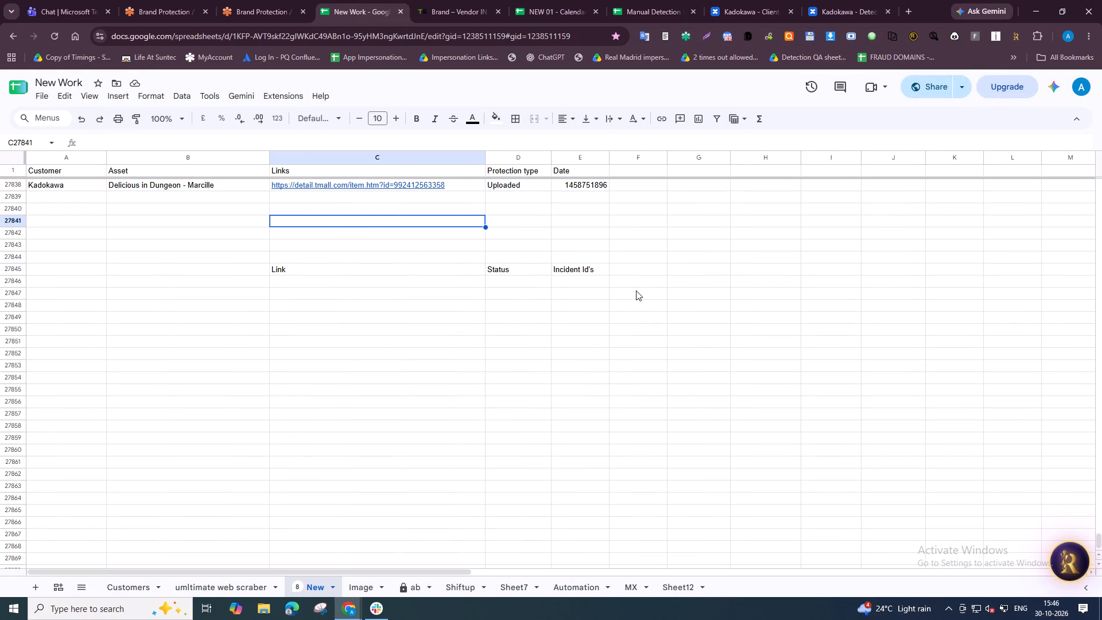
key("ctrl+v")
left_click(713, 299)
Copy the asset name Overlord - Albedo from the Kadokawa detection guideline into A27841 and B27841 of the New sheet.
left_click(768, 0)
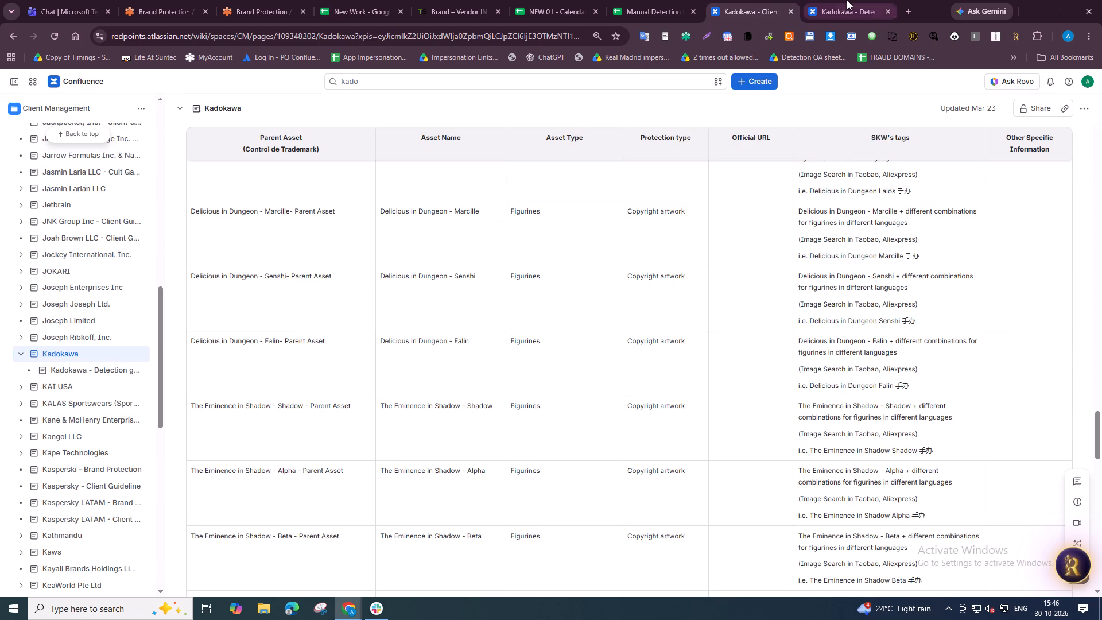
left_click(847, 0)
left_click_drag(228, 248, 294, 247)
key("ctrl+c")
left_click(333, 10)
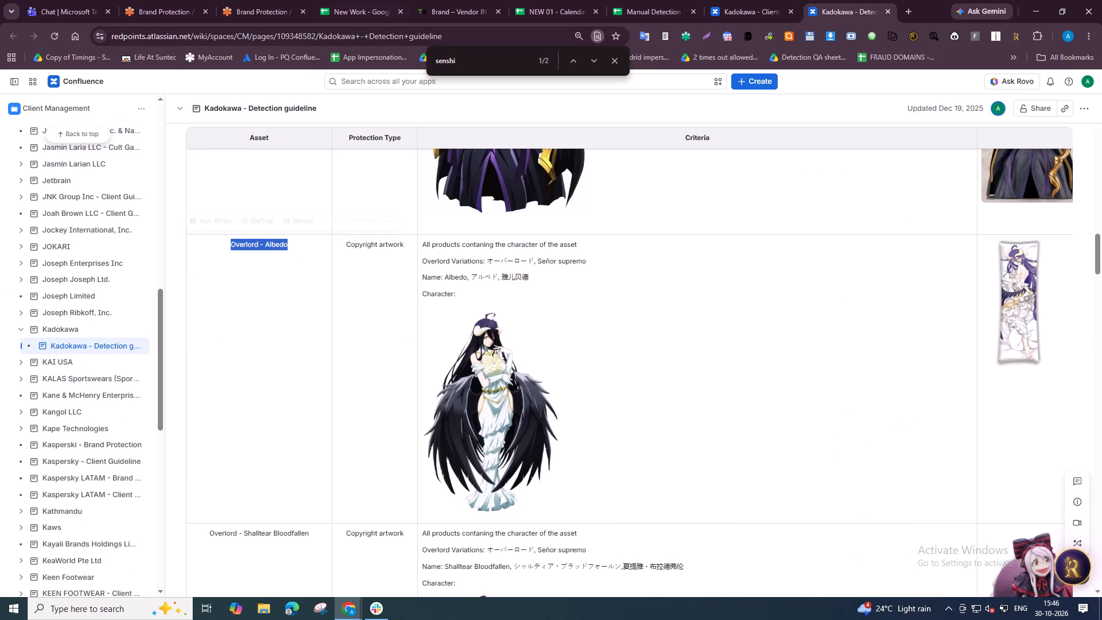
left_click_drag(124, 261, 115, 270)
left_click(76, 219)
key("ctrl+v")
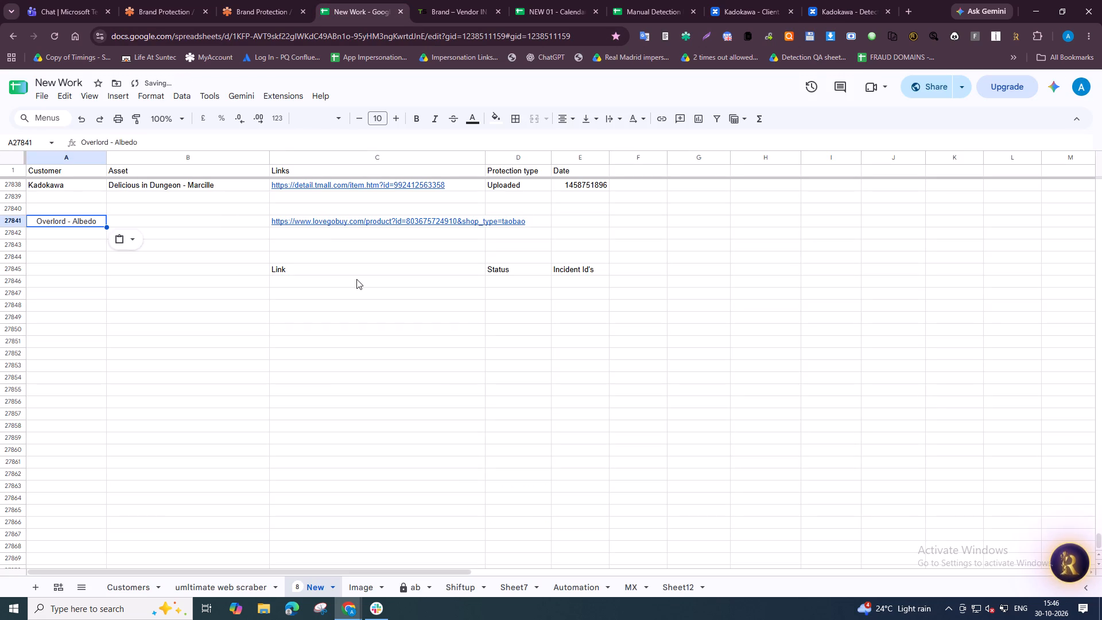
left_click(357, 279)
left_click(238, 228)
left_click(244, 224)
key("ctrl+v")
left_click(372, 268)
Close the already recorded Meow Yarbeed figure listing in the Lovegobuy window.
key("alt+Tab")
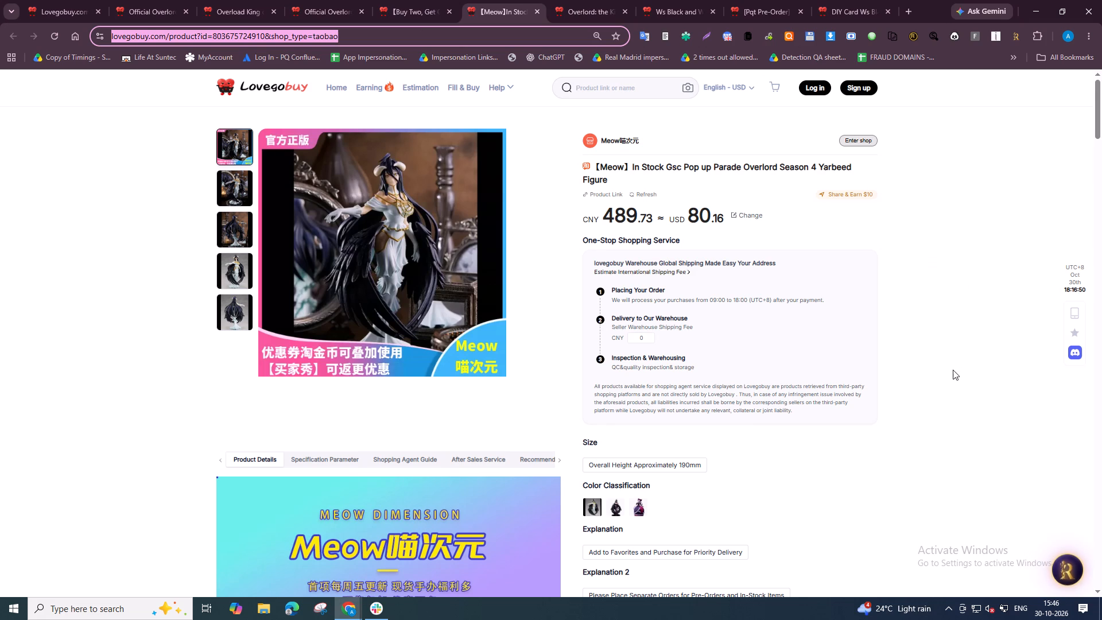
key("ctrl+w")
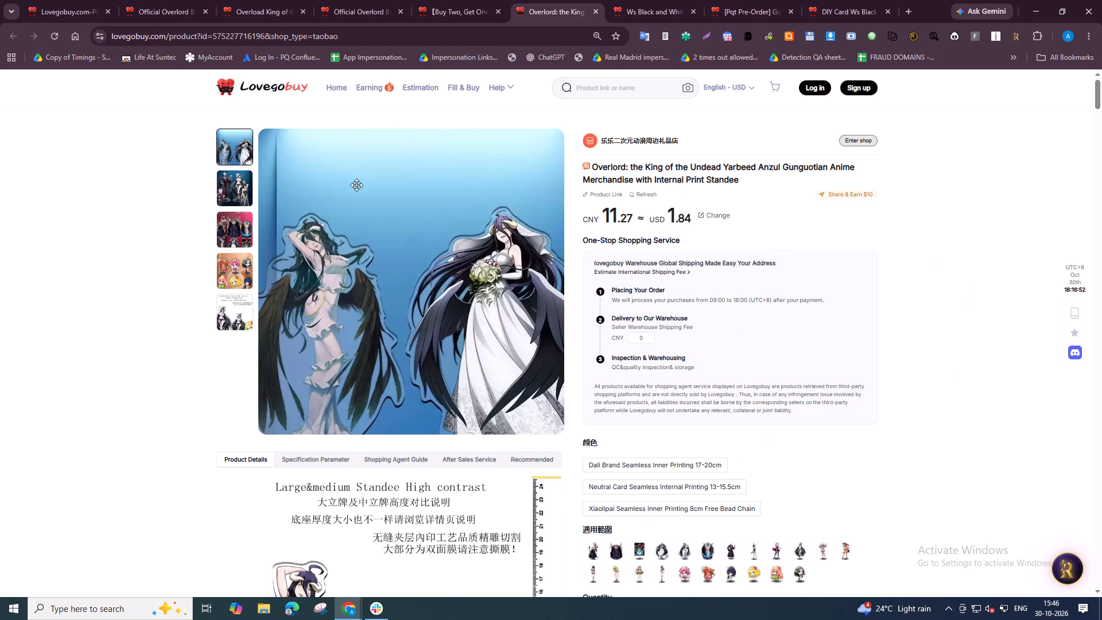
left_click(219, 234)
key("ctrl+Tab")
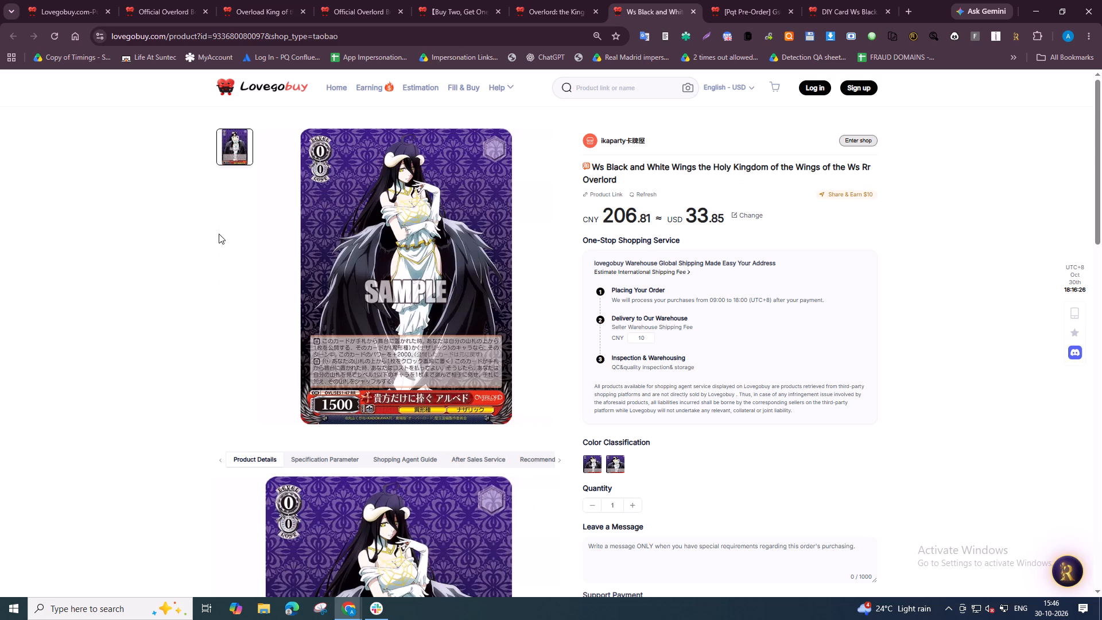
left_click(336, 40)
key("ctrl+c")
key("alt+Tab")
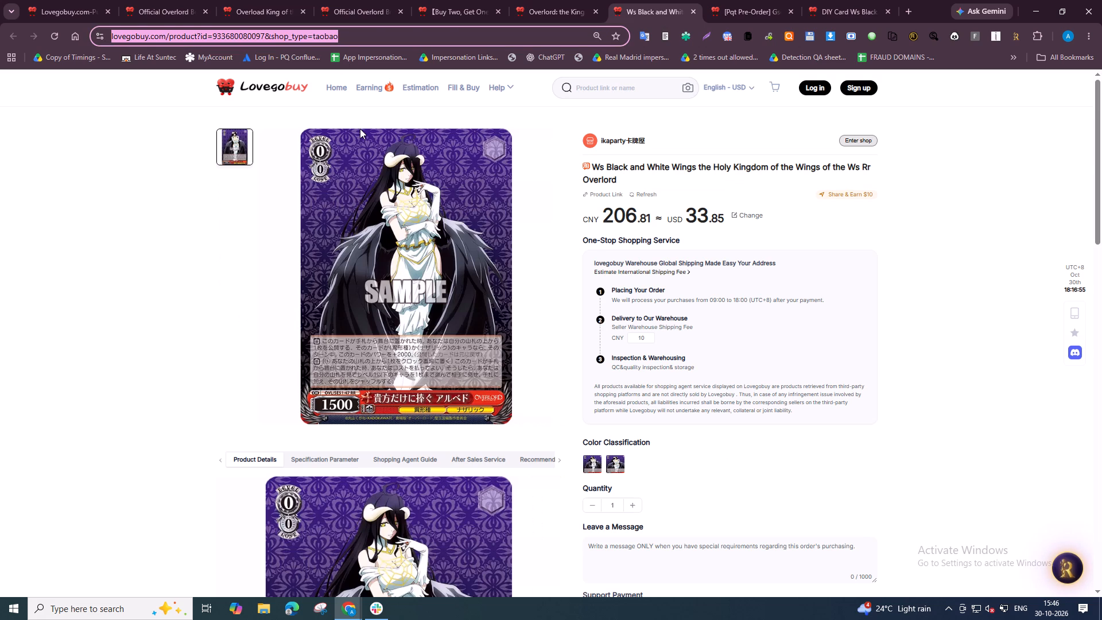
key("alt+Tab")
key("alt+Tab")
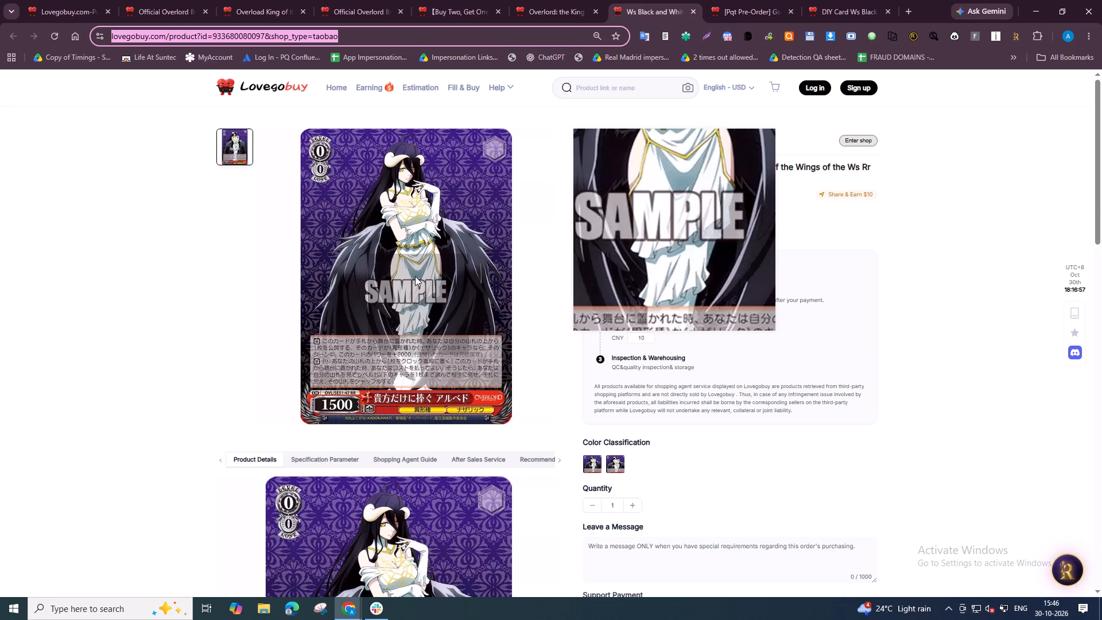
left_click(414, 241)
key("ctrl+v")
left_click(413, 279)
key("alt+Tab")
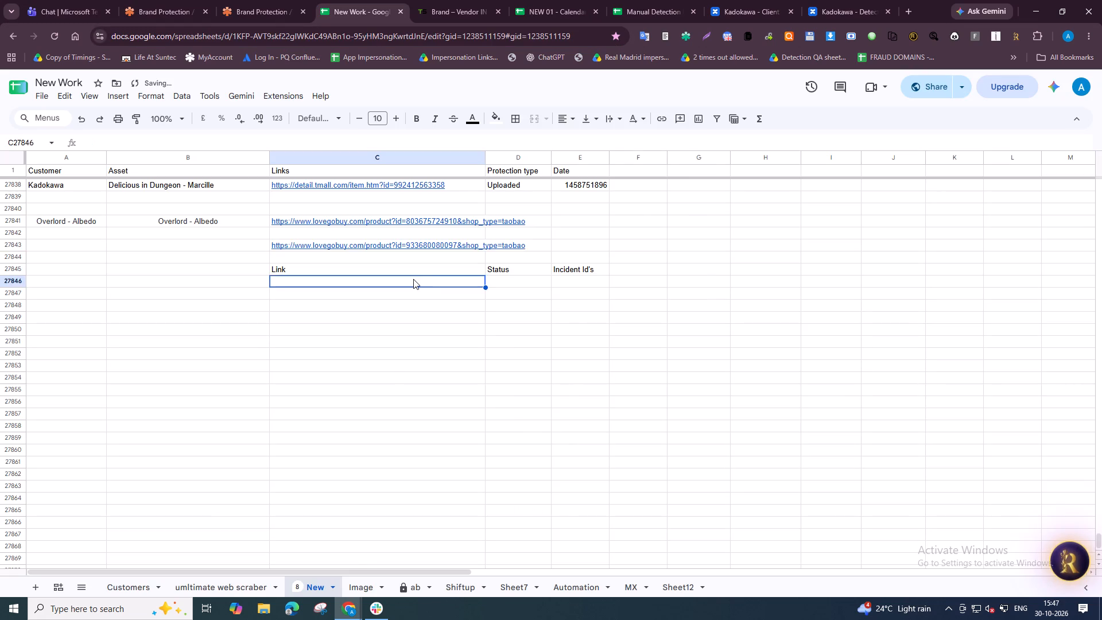
key("ctrl+w")
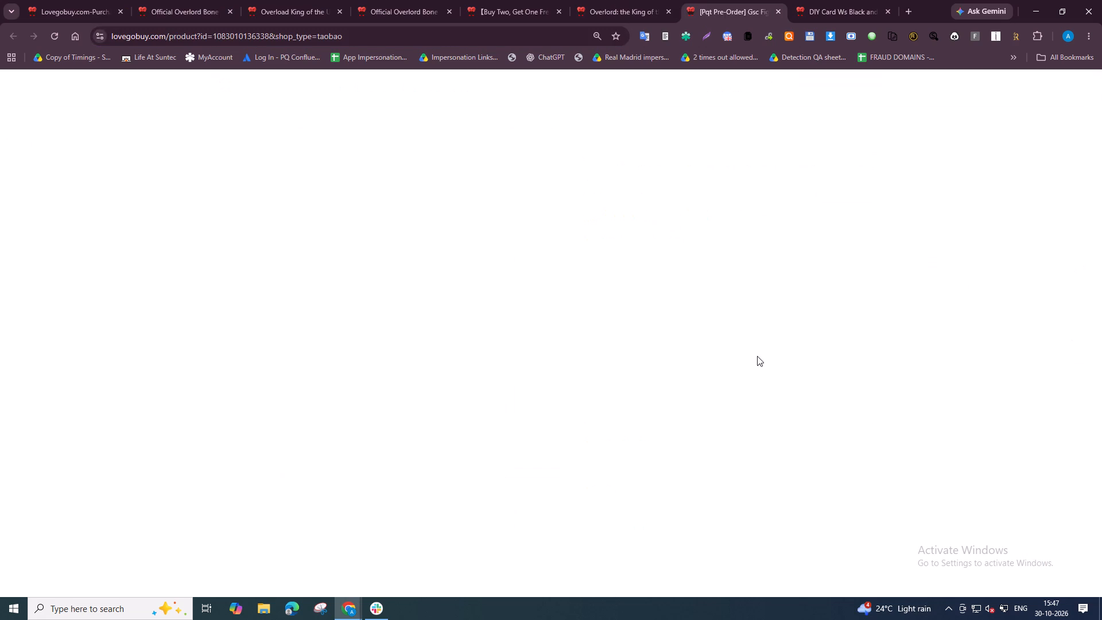
left_click(400, 36)
key("ctrl+c")
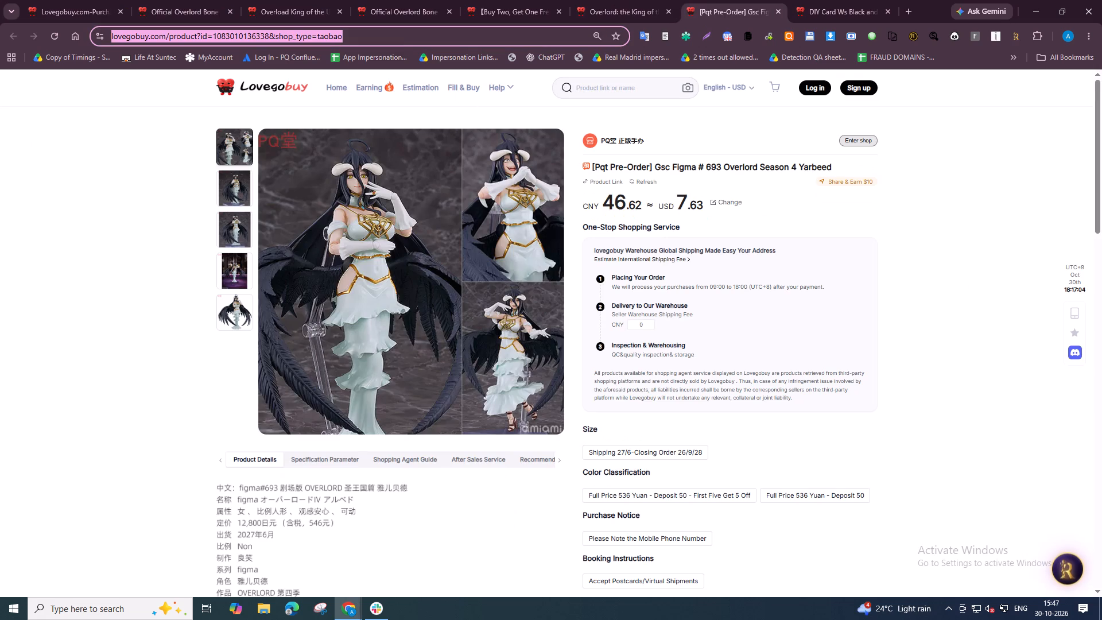
key("ctrl+c")
key("alt+Tab")
left_click(444, 231)
key("ctrl+v")
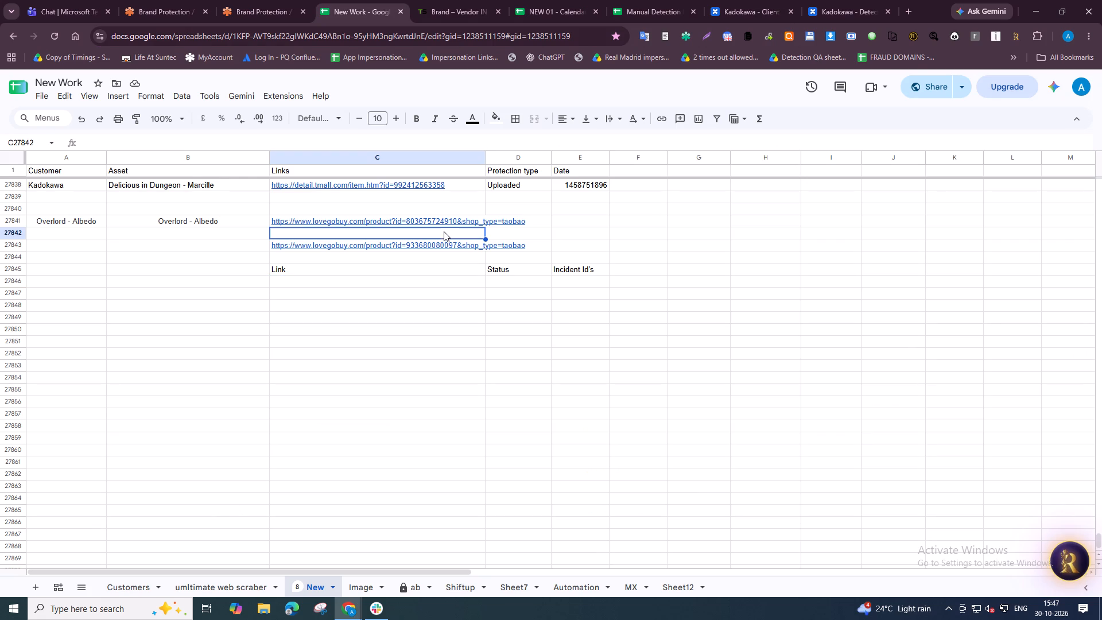
left_click(436, 280)
key("alt+Tab")
key("ctrl+w")
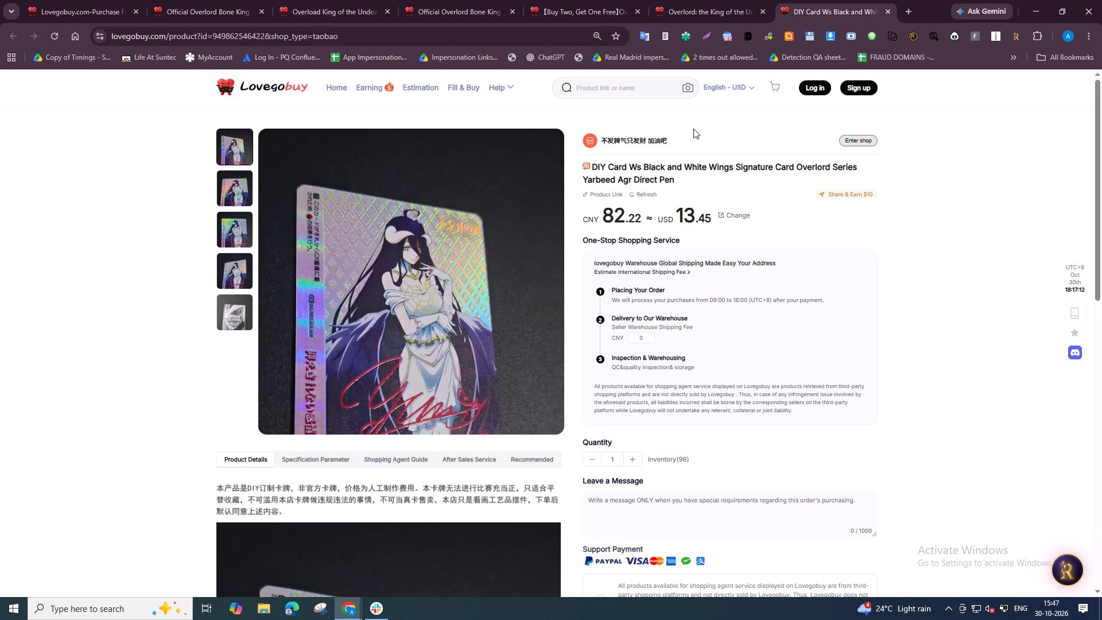
left_click(285, 33)
key("ctrl+c")
key("alt+Tab")
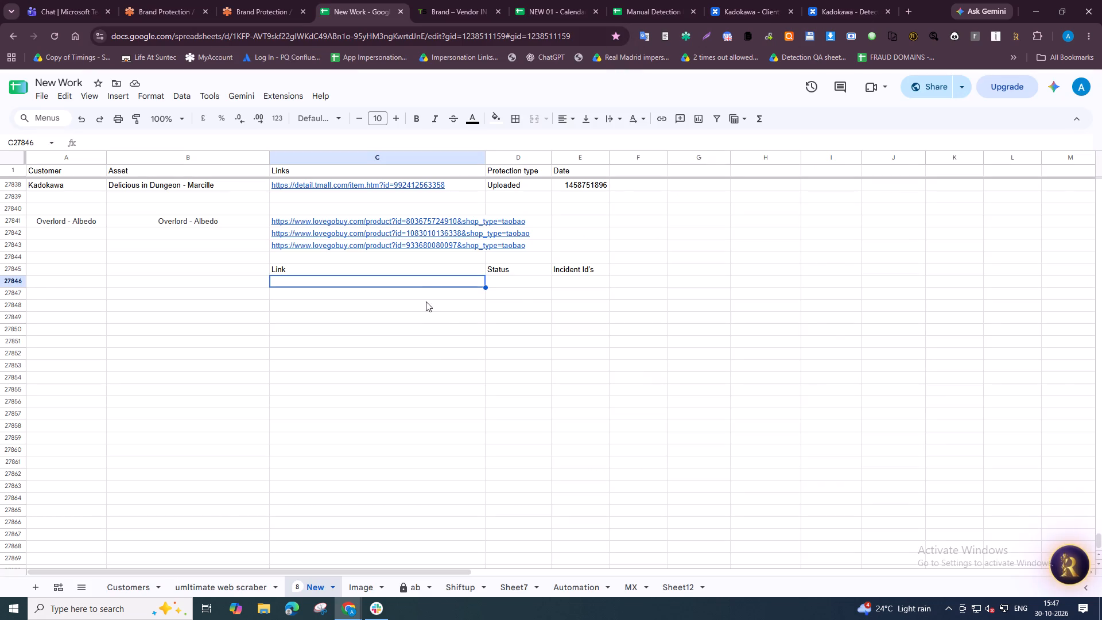
key("ctrl+v")
key("alt+Tab")
key("ctrl+w")
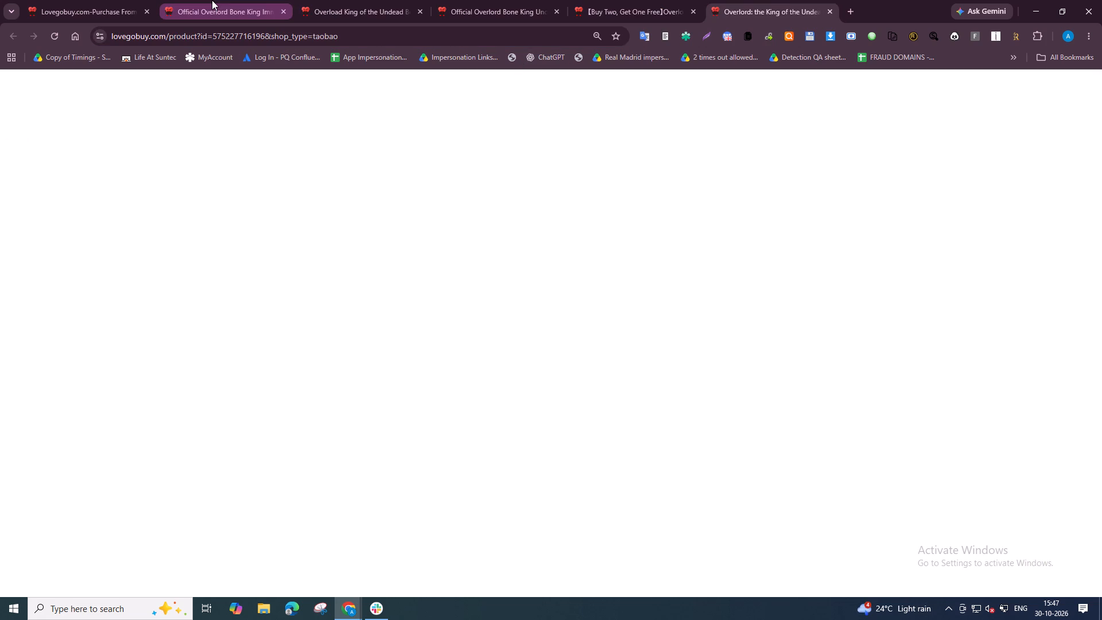
left_click(212, 0)
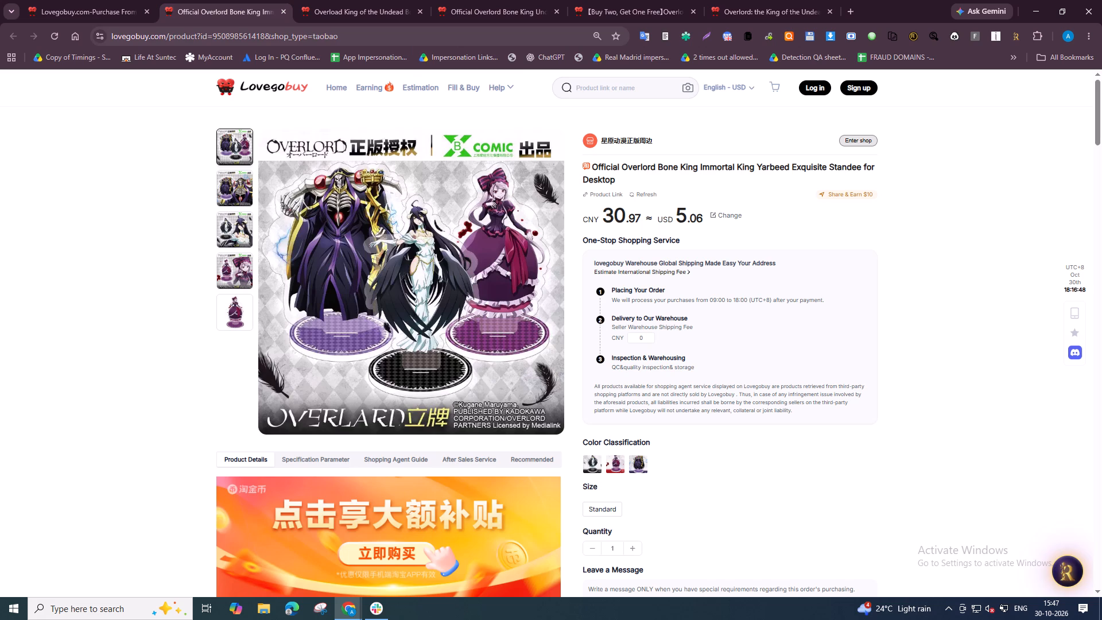
left_click(402, 38)
key("ctrl+c")
key("alt+Tab")
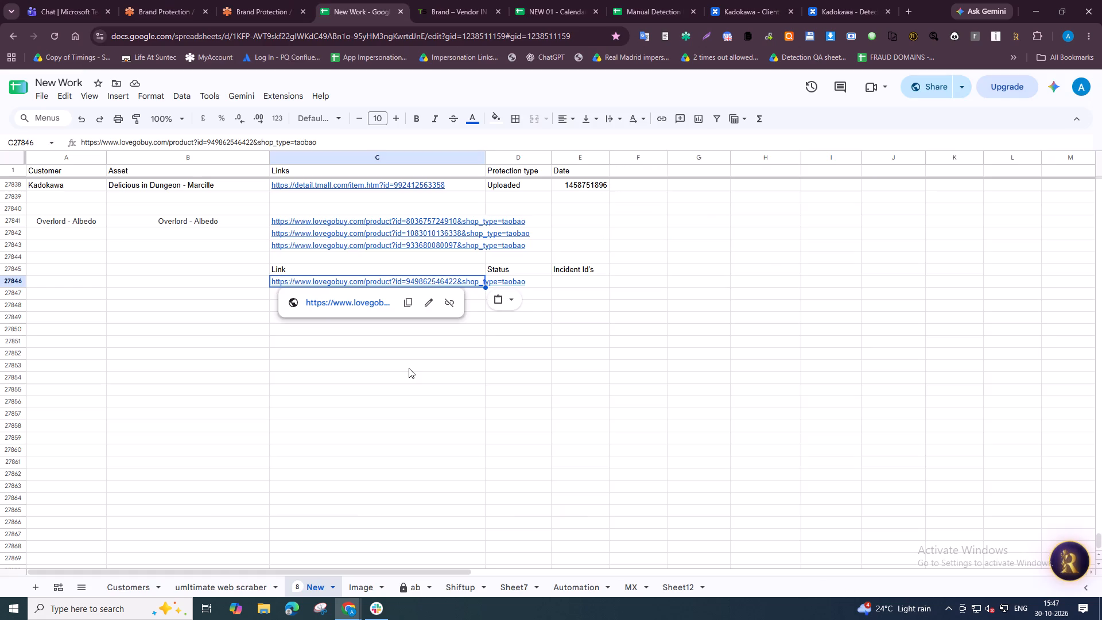
left_click(403, 382)
key("ctrl+v")
key("alt+Tab")
key("ctrl+Tab")
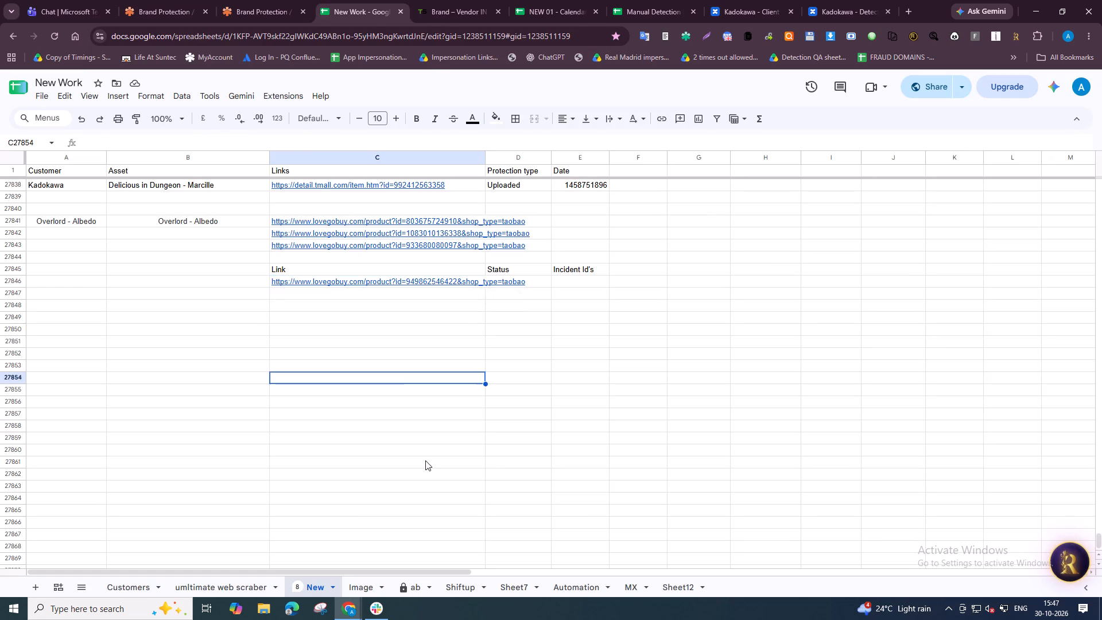
left_click(402, 37)
key("ctrl+c")
key("alt+Tab")
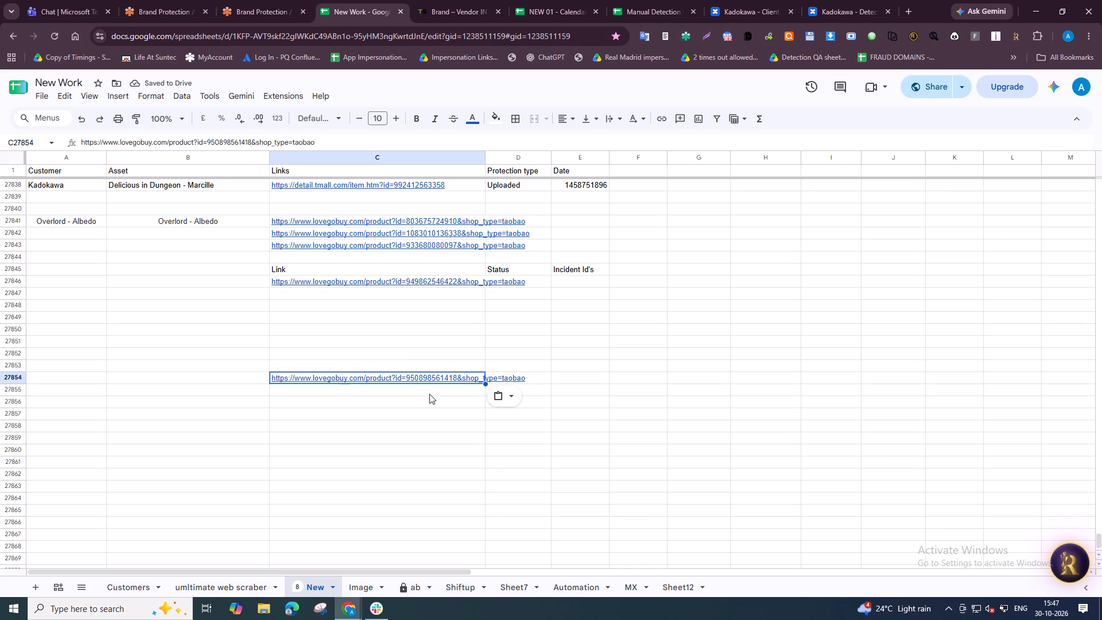
left_click(429, 394)
key("ctrl+v")
key("alt+Tab")
key("ctrl+Tab")
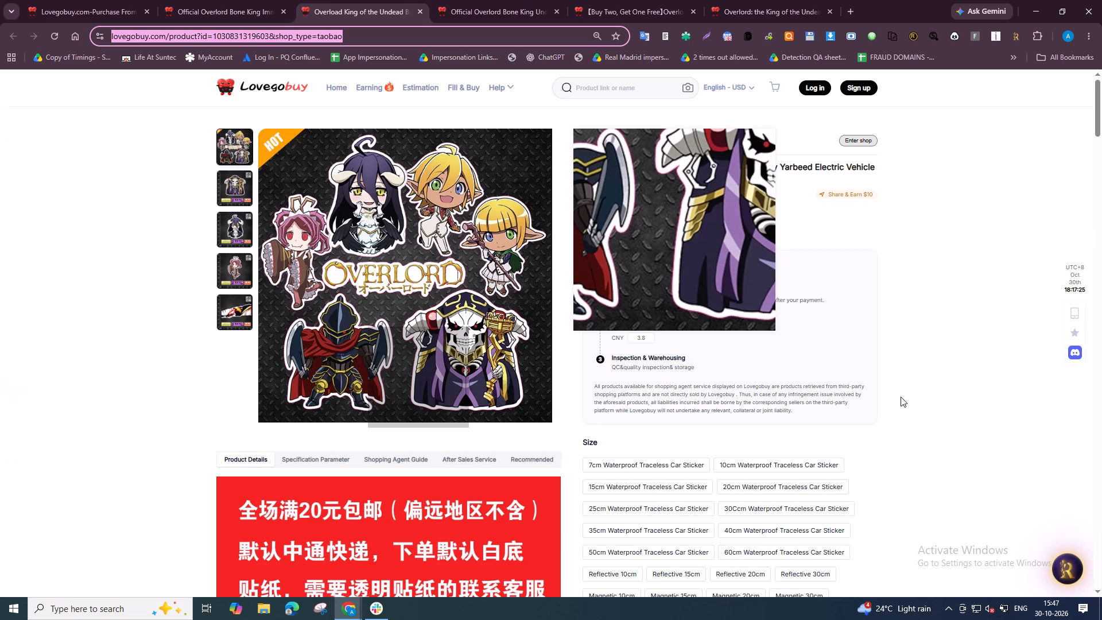
left_click(425, 37)
key("ctrl+c")
key("alt+Tab")
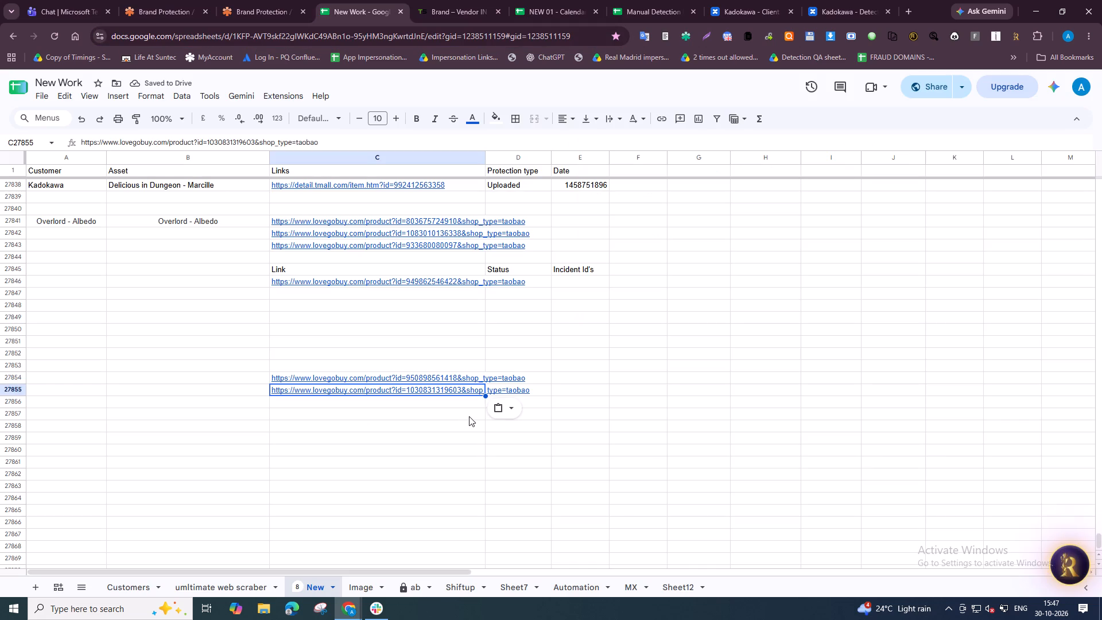
left_click(469, 416)
key("ctrl+v")
key("alt+Tab")
key("ctrl+Tab")
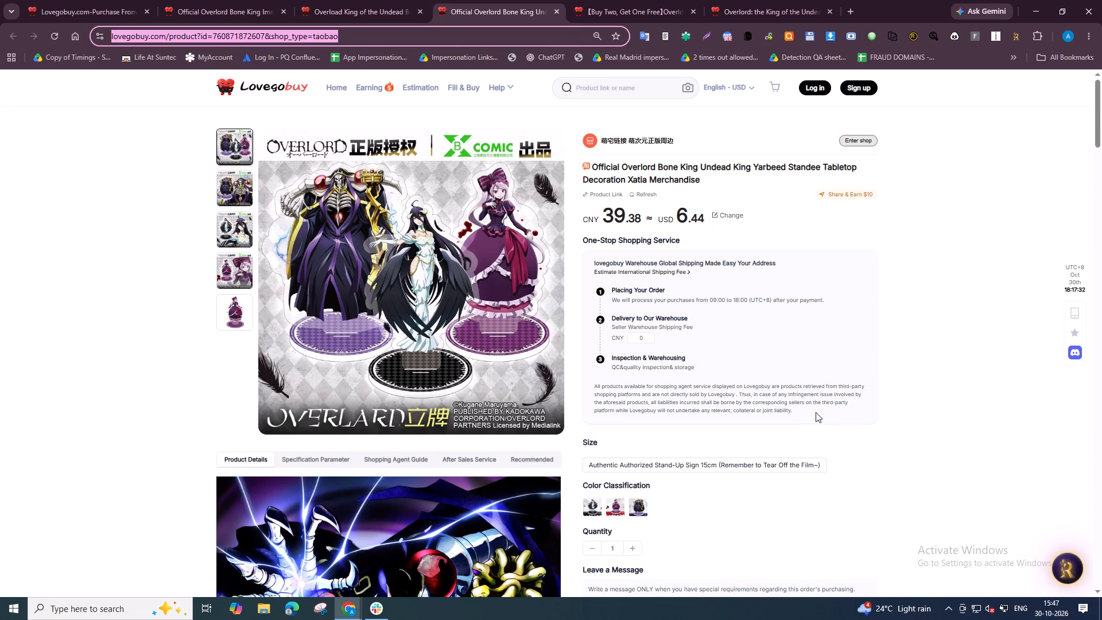
left_click(495, 32)
key("ctrl+c")
key("alt+Tab")
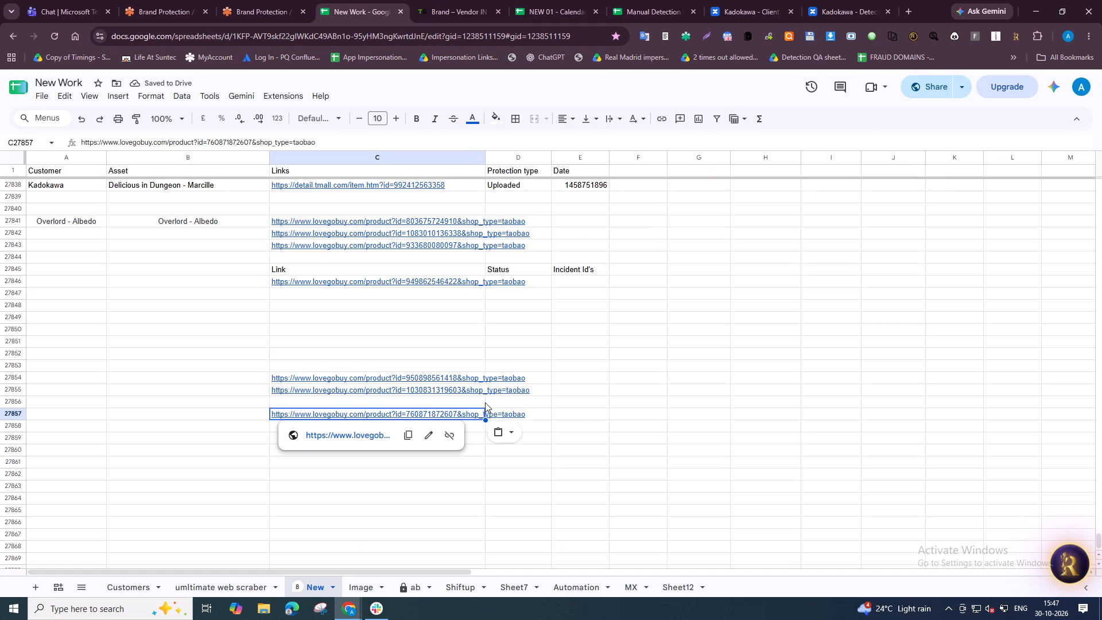
left_click(483, 401)
key("ctrl+v")
key("alt+Tab")
key("ctrl+Tab")
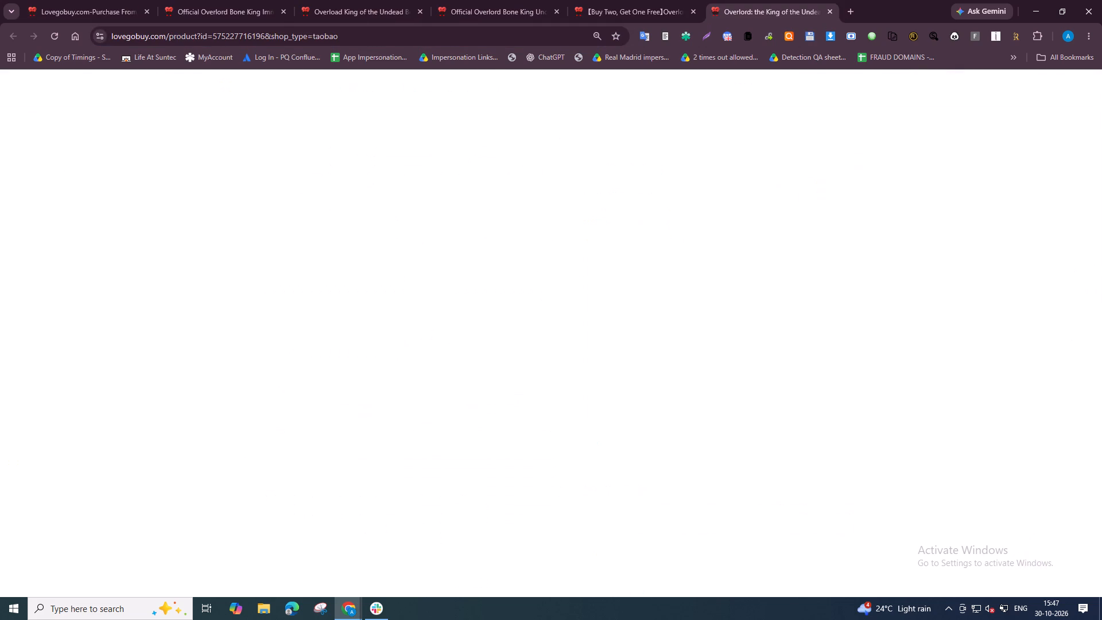
left_click(456, 35)
key("ctrl+c")
key("alt+Tab")
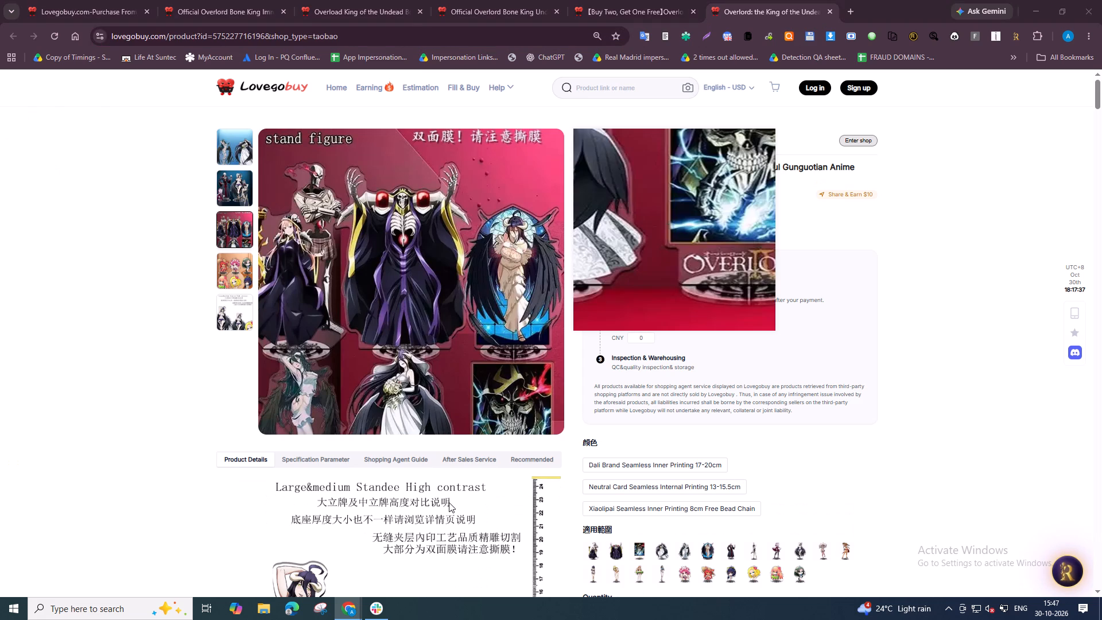
left_click(456, 423)
key("ctrl+v")
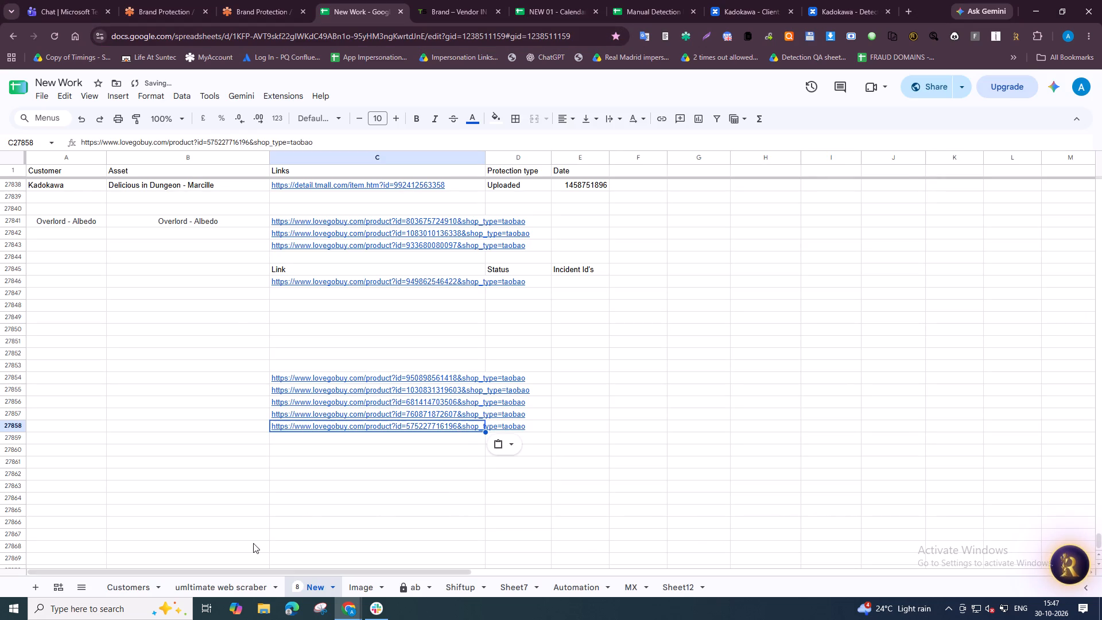
left_click(338, 505)
Review the open Overlord product listings whose links were collected in C27854:C27858.
key("alt+Tab")
left_click(403, 0)
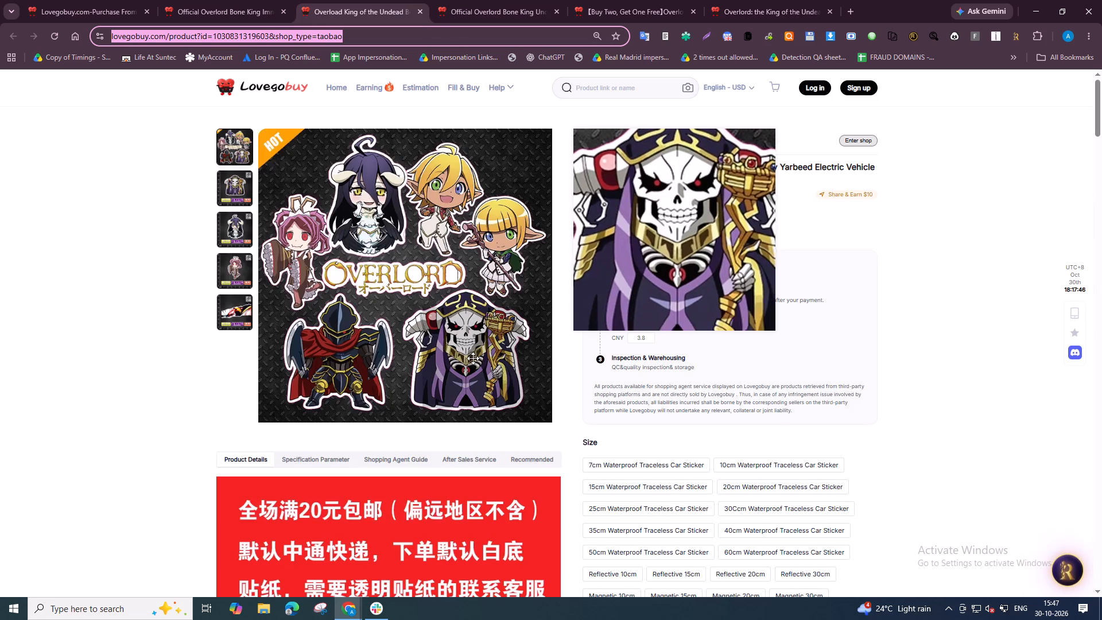
left_click(245, 0)
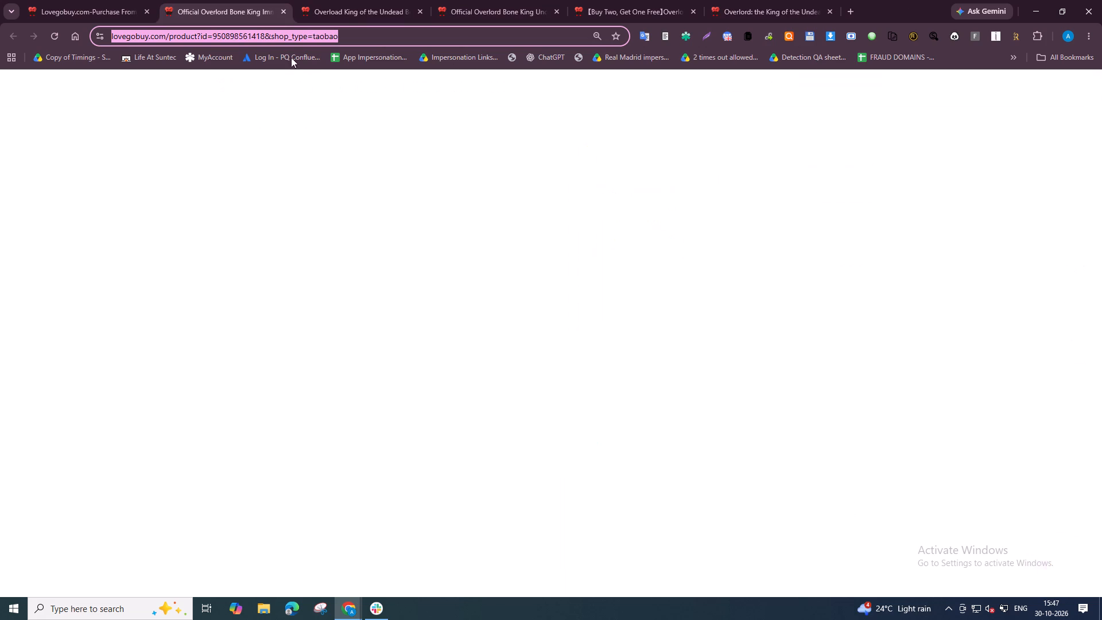
left_click(399, 0)
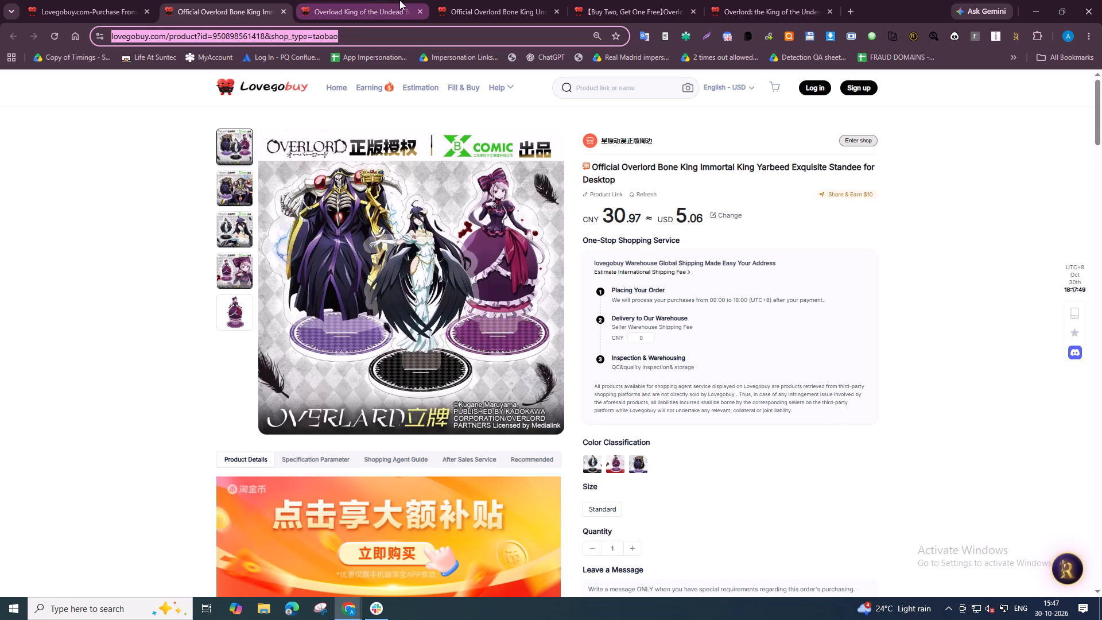
left_click(468, 0)
left_click(585, 0)
left_click(752, 0)
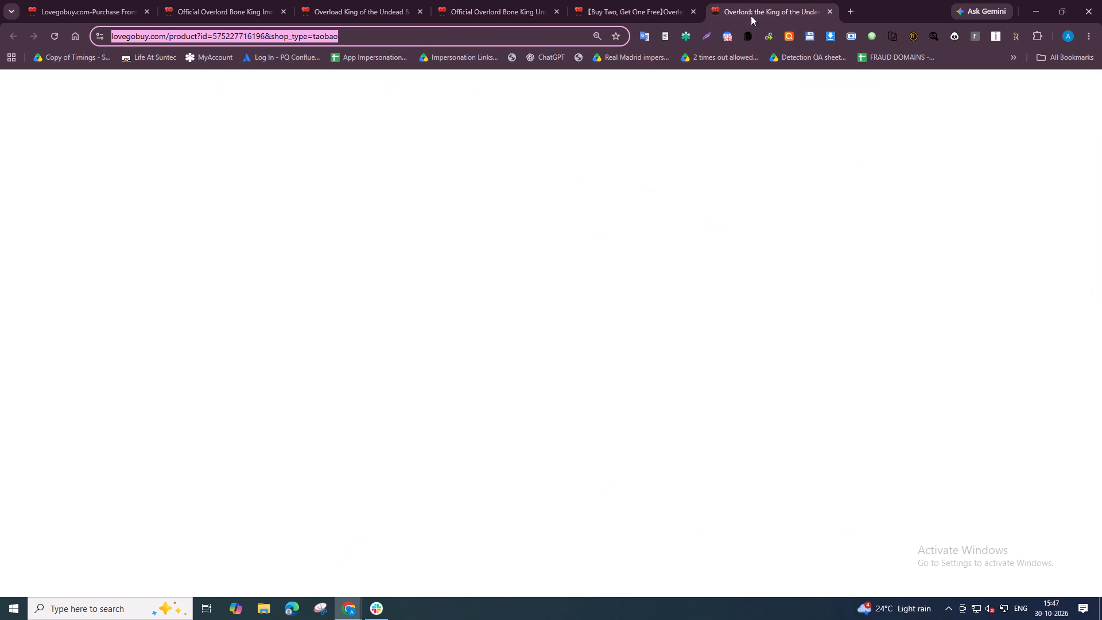
Copy the five Lovegobuy links in C27854:C27858 of New Work into the Taobao link generator's lovegobuy to taobao sheet, starting at A2353.
key("alt+Tab")
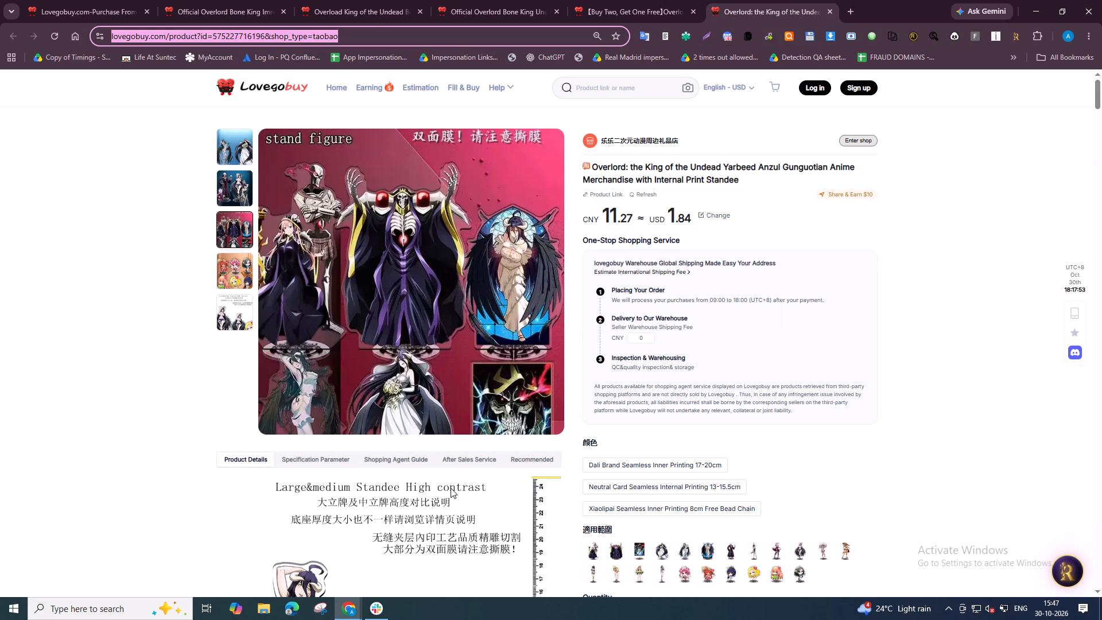
left_click(400, 464)
key("ctrl+Up")
key("ctrl+shift+Up")
key("ctrl+c")
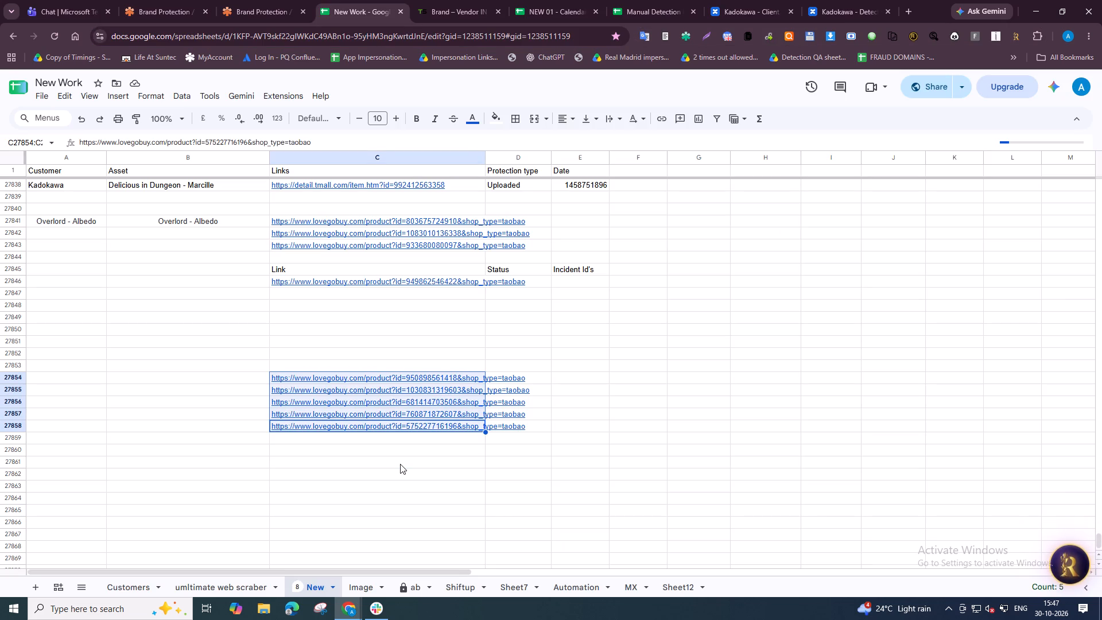
key("ctrl+c")
key("alt+Tab")
key("alt+Tab")
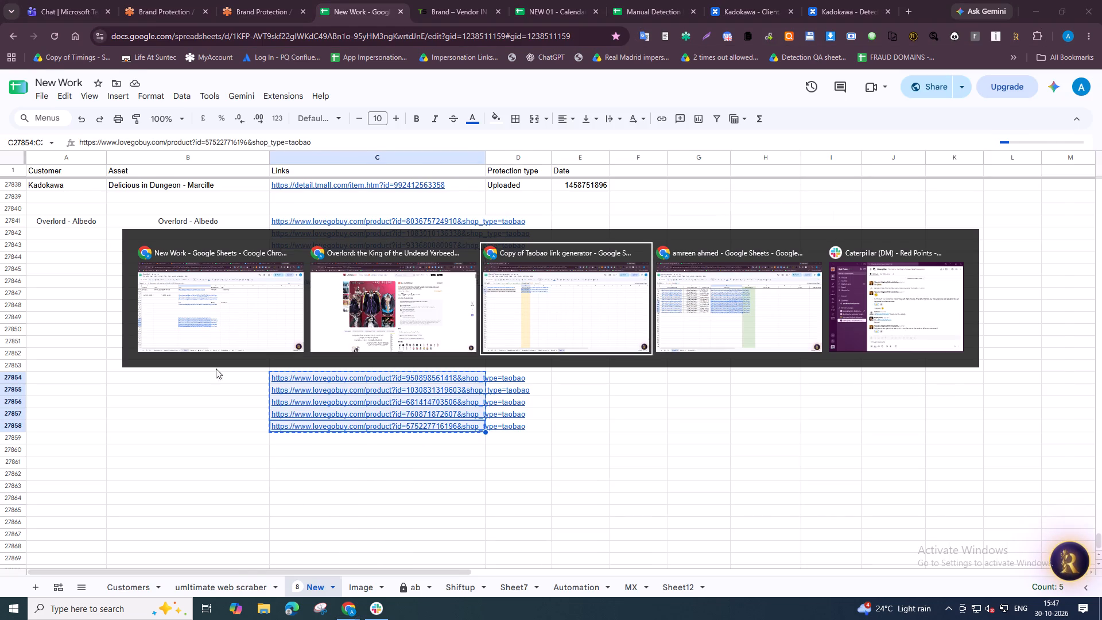
left_click(323, 588)
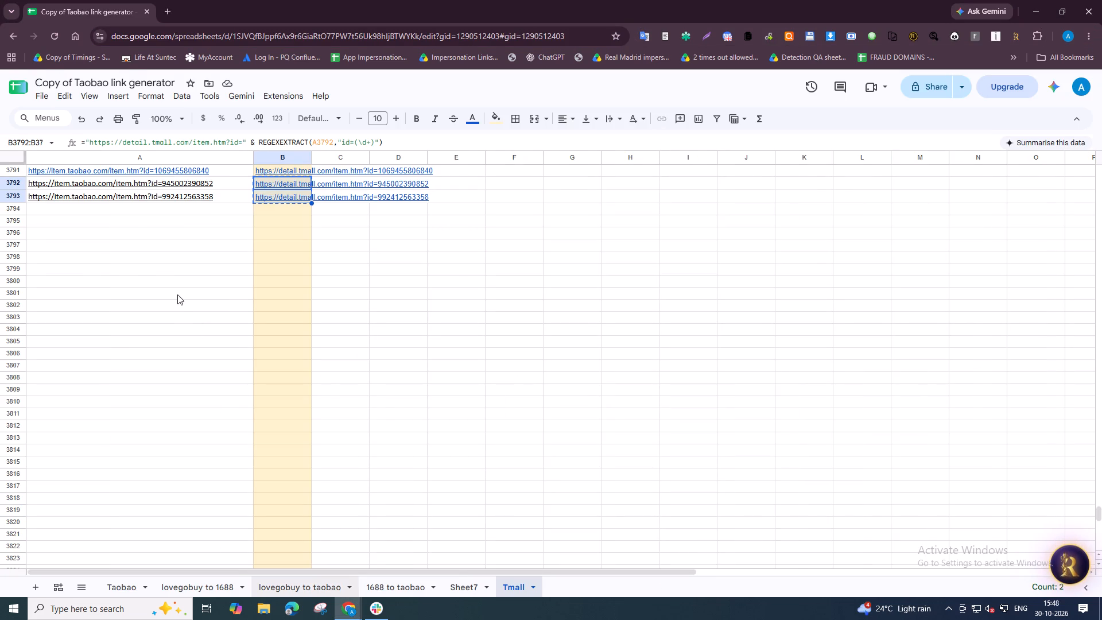
left_click(176, 326)
key("ctrl+v")
Copy the generated Taobao links from D2353:D2357 and paste them as values into New Work starting at F27854.
key("Right")
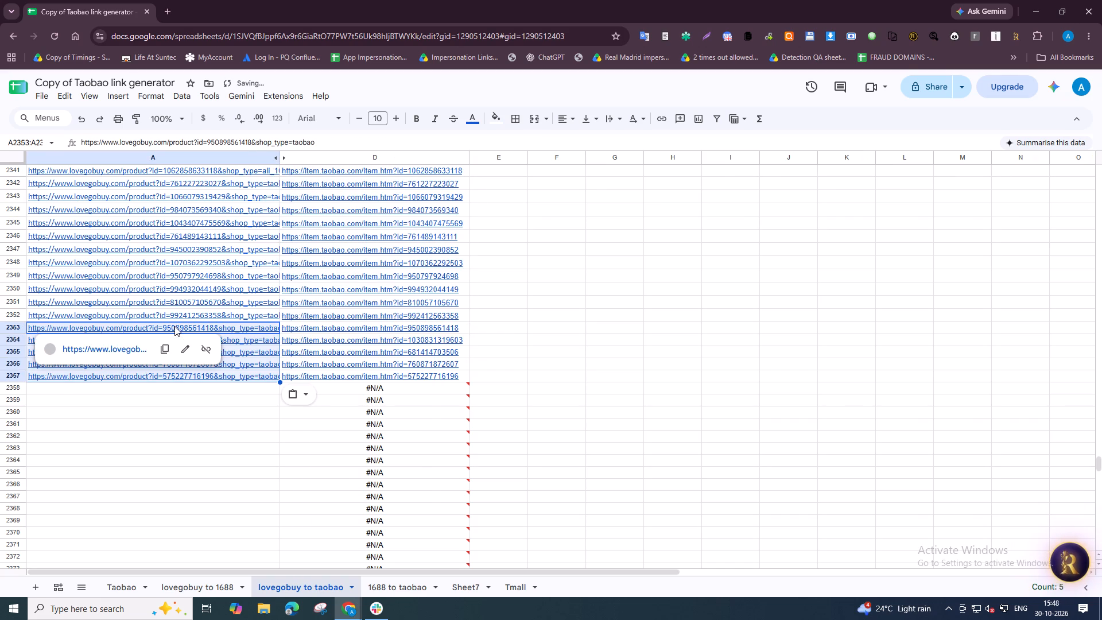
key("shift+Down")
key("shift+Down")
key("shift+Down")
key("shift+Down")
key("ctrl+c")
key("ctrl+c")
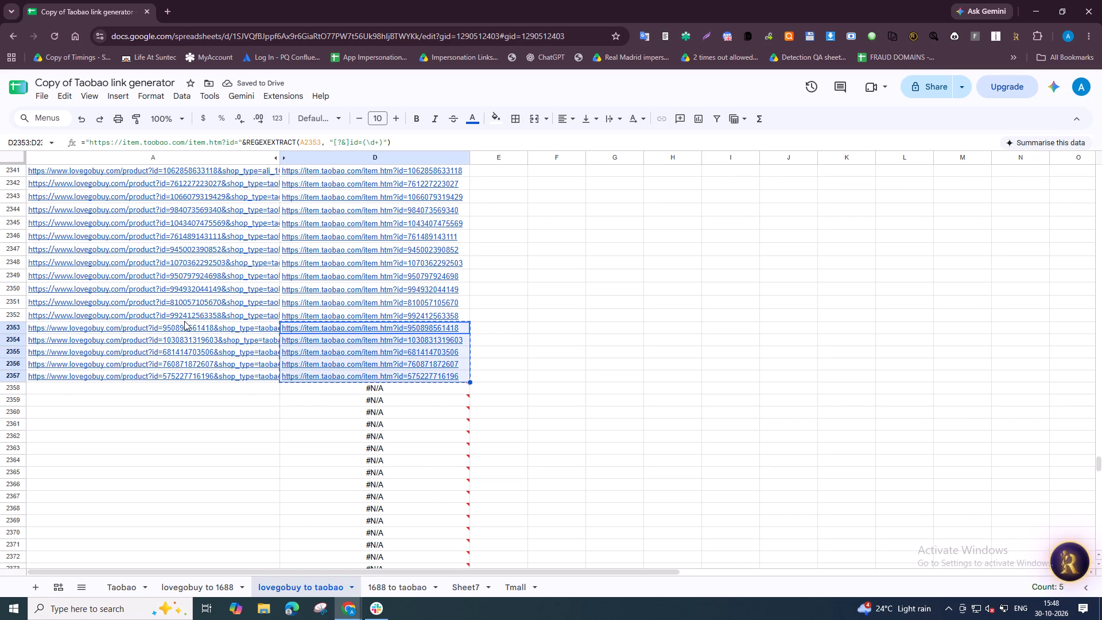
key("alt+Tab")
left_click(619, 382)
key("ctrl+shift+v")
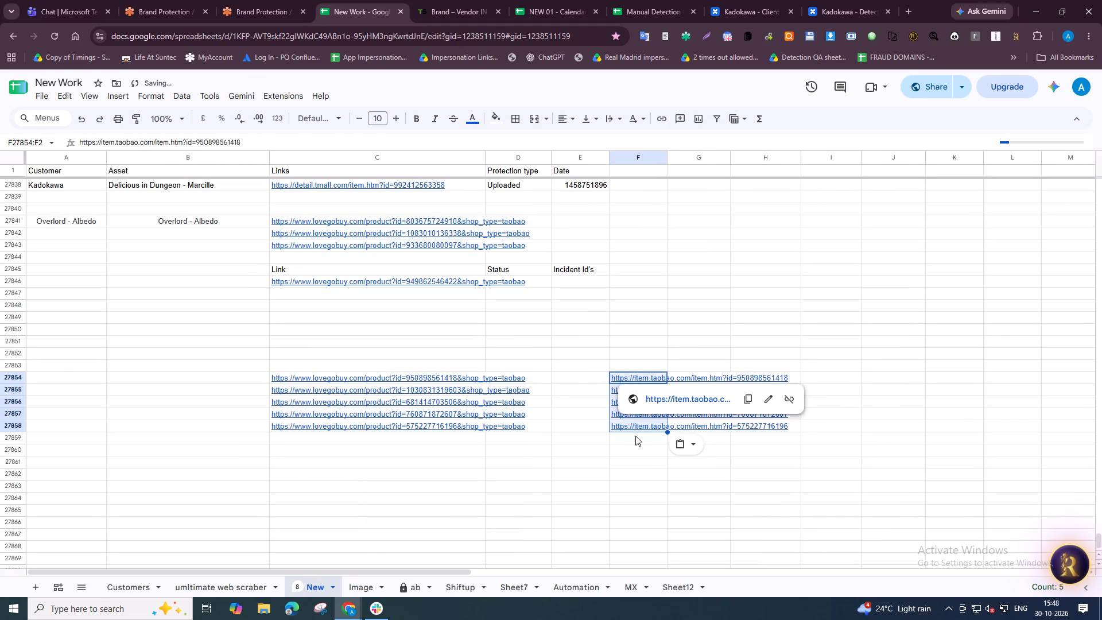
Check the Overlord entries in the Kadokawa detection guideline and clear the previous link list in the Red Points New Incident form.
left_click(882, 0)
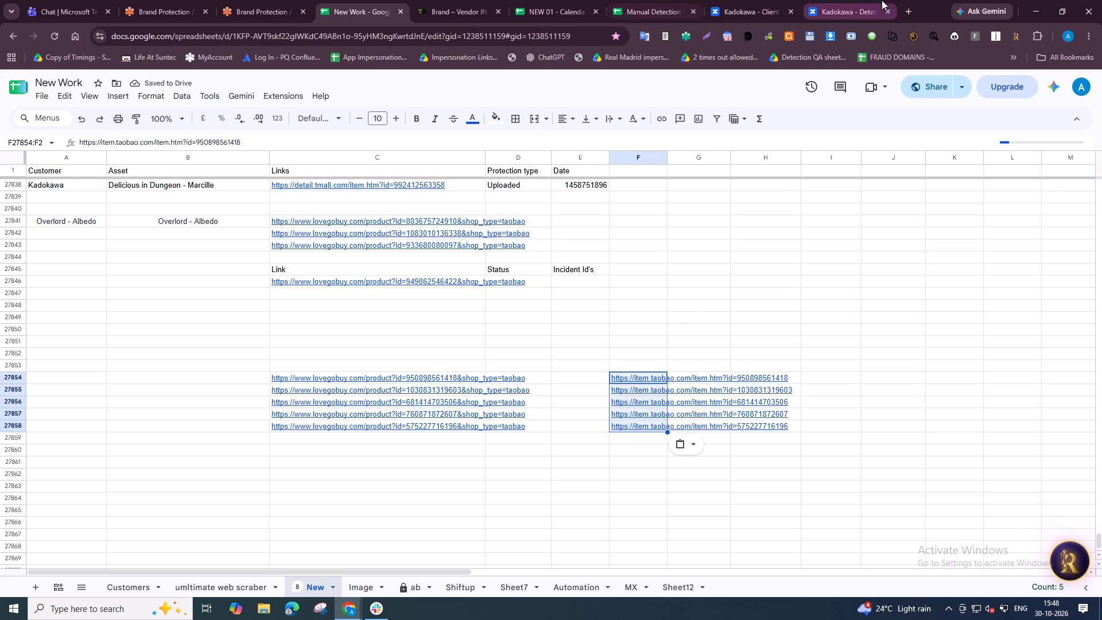
scroll(359, 370, "up", 5)
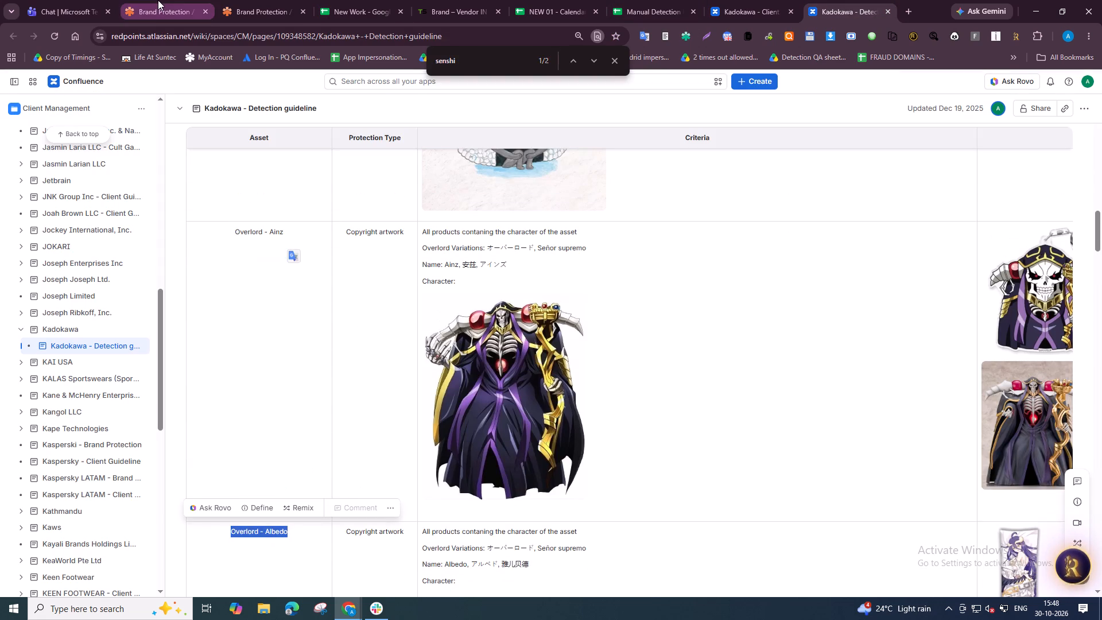
left_click(158, 0)
left_click(266, 408)
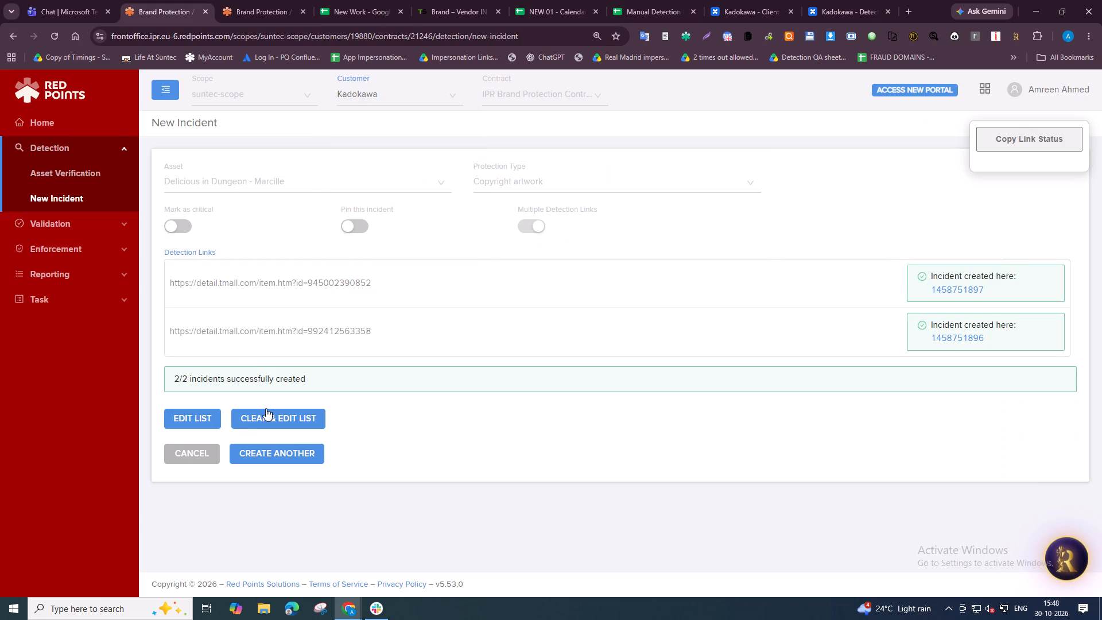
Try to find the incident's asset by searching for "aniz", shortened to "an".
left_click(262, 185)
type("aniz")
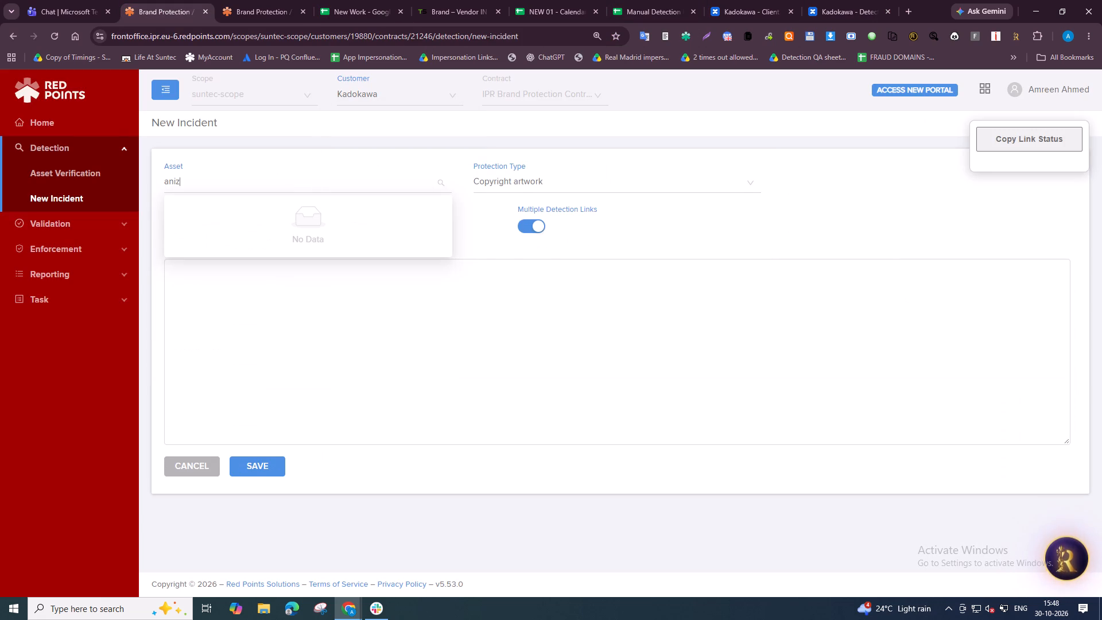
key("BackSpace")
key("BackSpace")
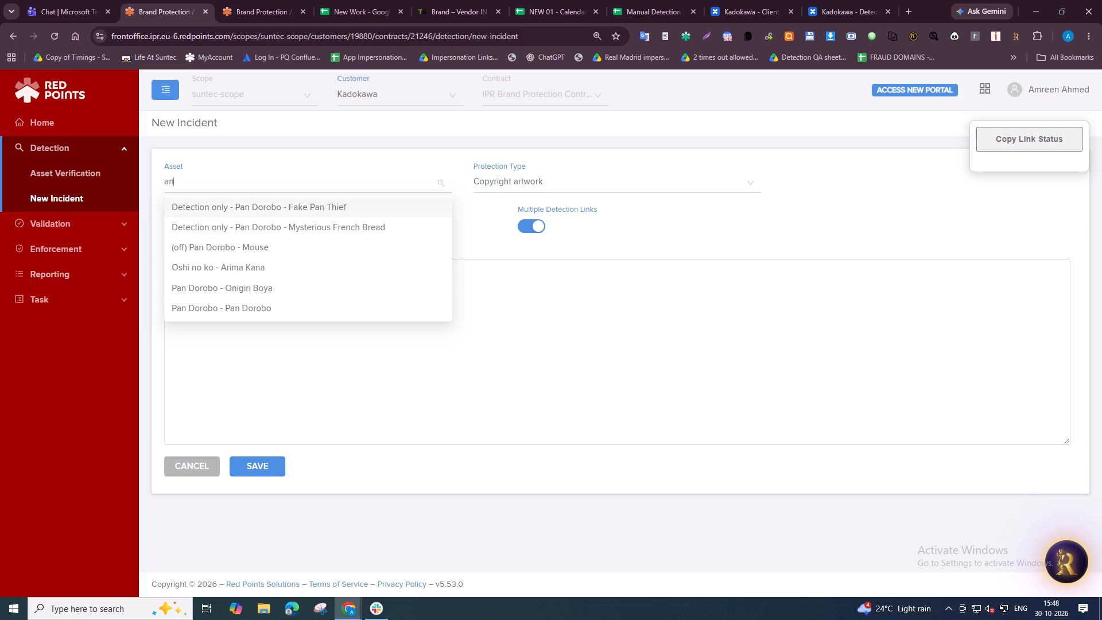
Copy the asset name Overlord - Ainz from the Kadokawa detection guideline and select it as the new incident's asset.
left_click(875, 0)
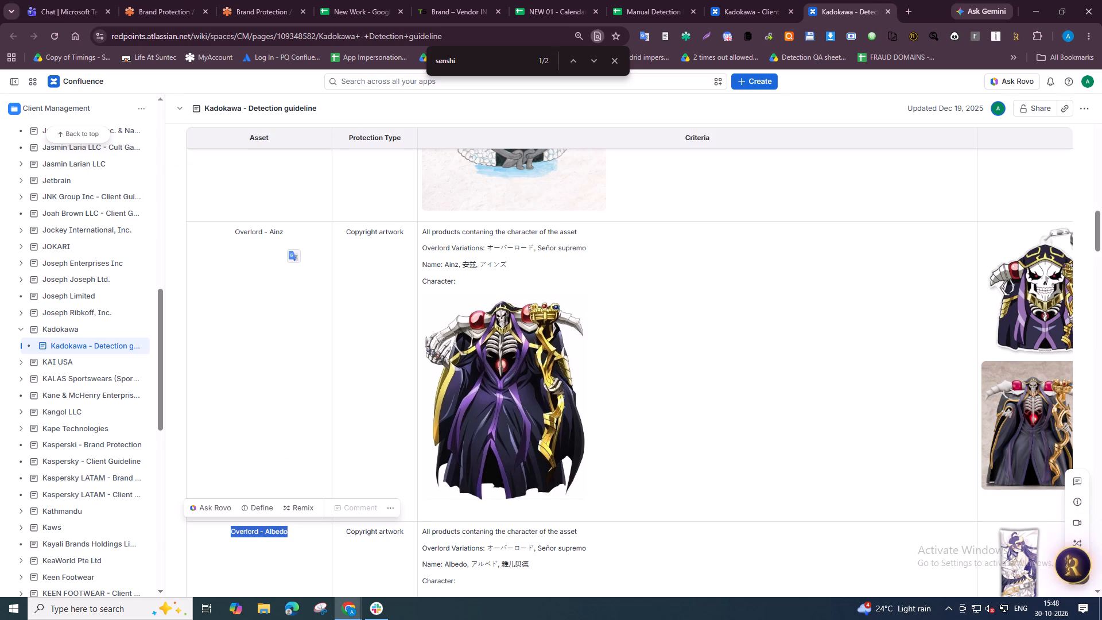
left_click_drag(229, 238, 293, 230)
key("ctrl+c")
left_click(173, 0)
triple_click(256, 183)
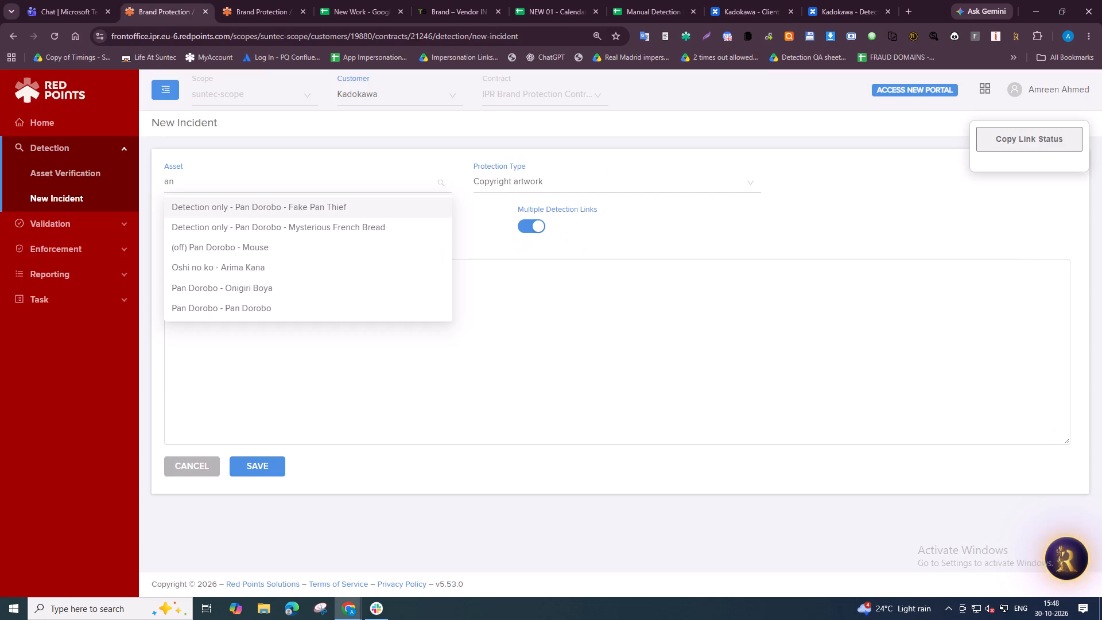
key("ctrl+v")
left_click(254, 208)
Enter the five Taobao links from F27854:F27858 of New Work as the incident's detection links and save the incidents.
left_click(269, 318)
left_click(387, 0)
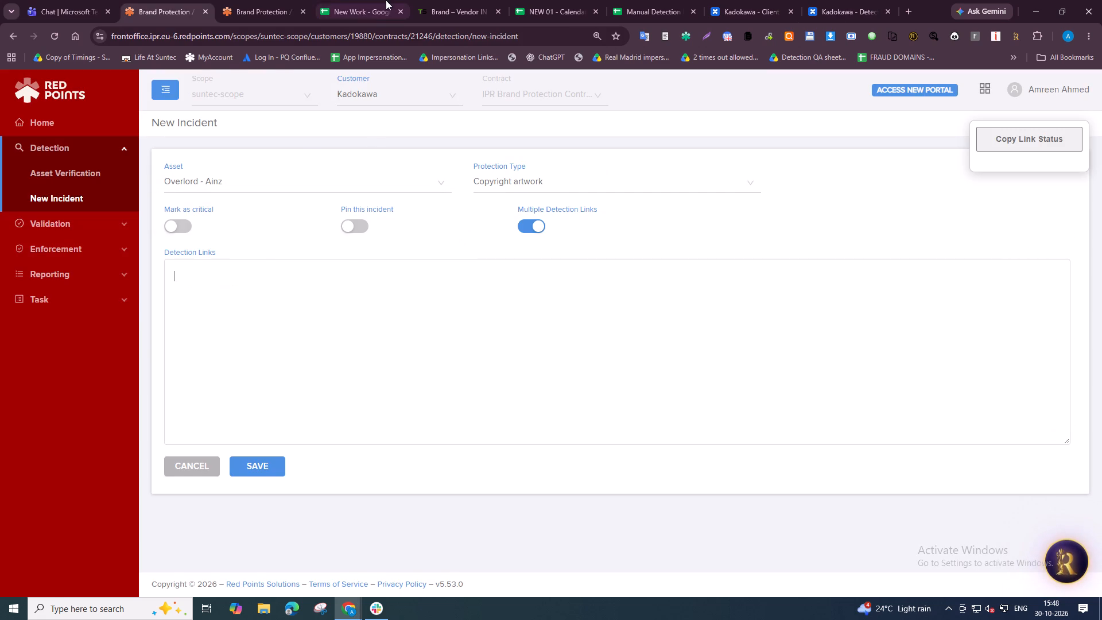
key("ctrl+c")
key("ctrl+c")
key("ctrl+c")
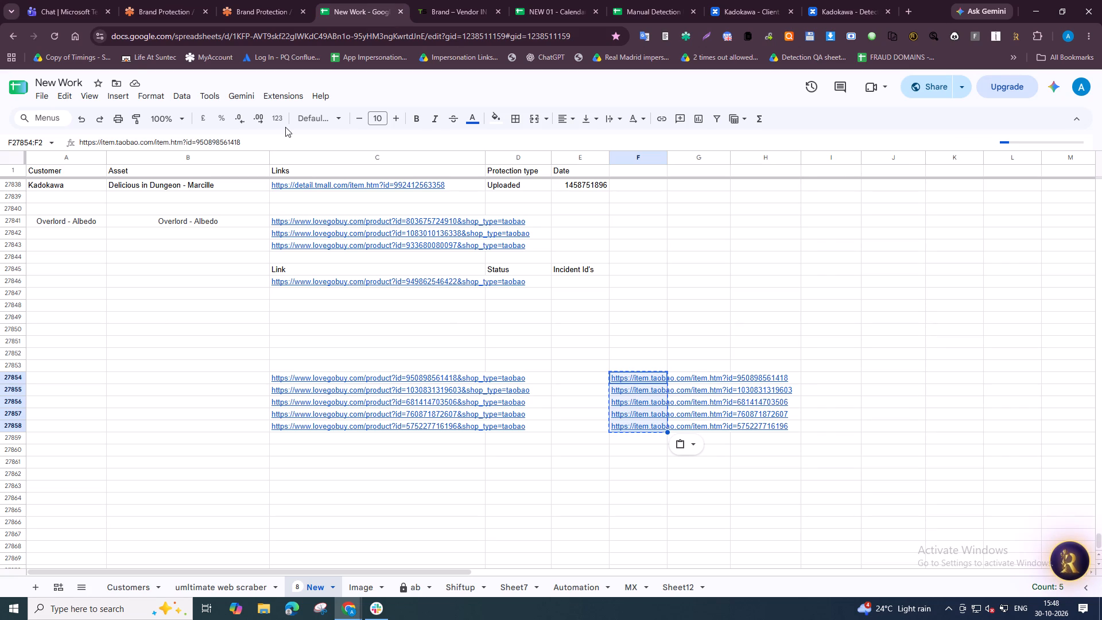
left_click(196, 0)
left_click(273, 312)
key("ctrl+v")
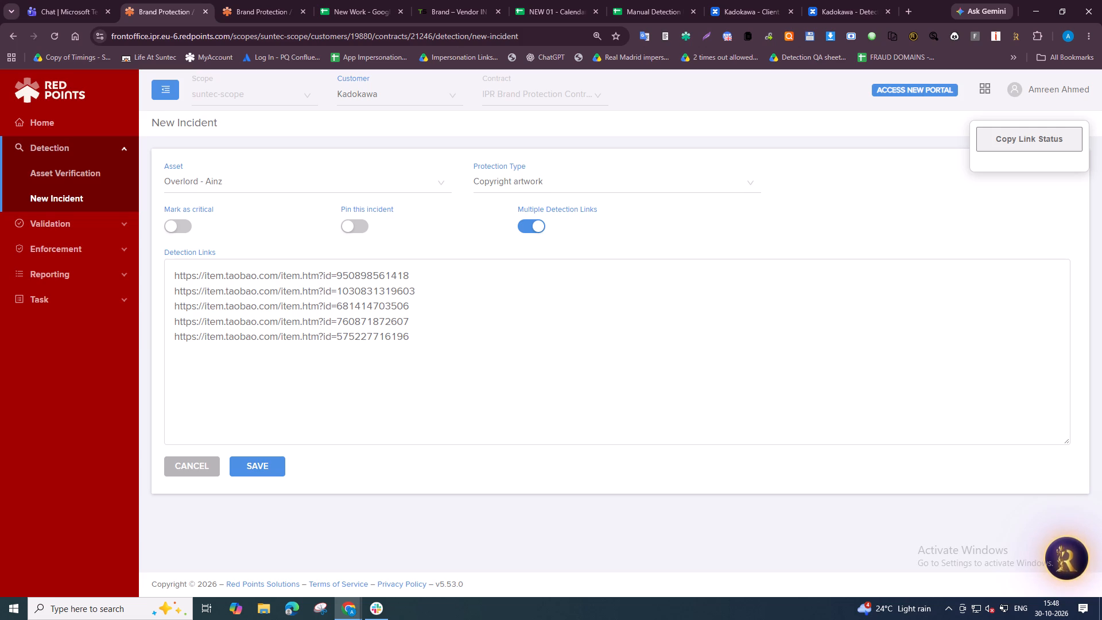
left_click(278, 472)
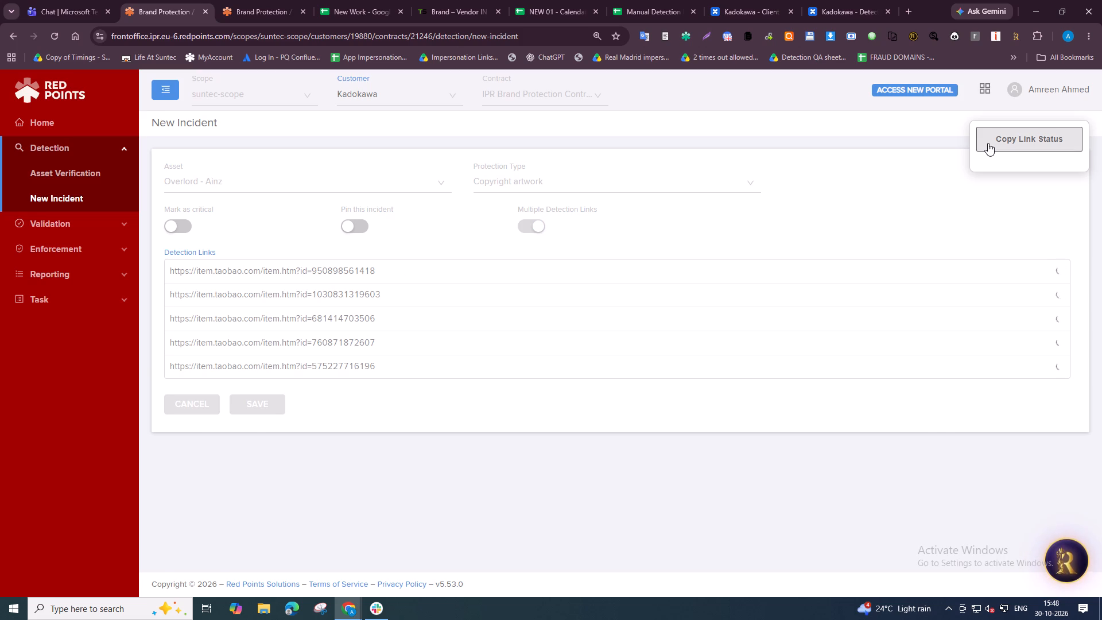
Copy the link status of the submitted detection links and paste it into New Work at F27854.
left_click(988, 143)
left_click(352, 0)
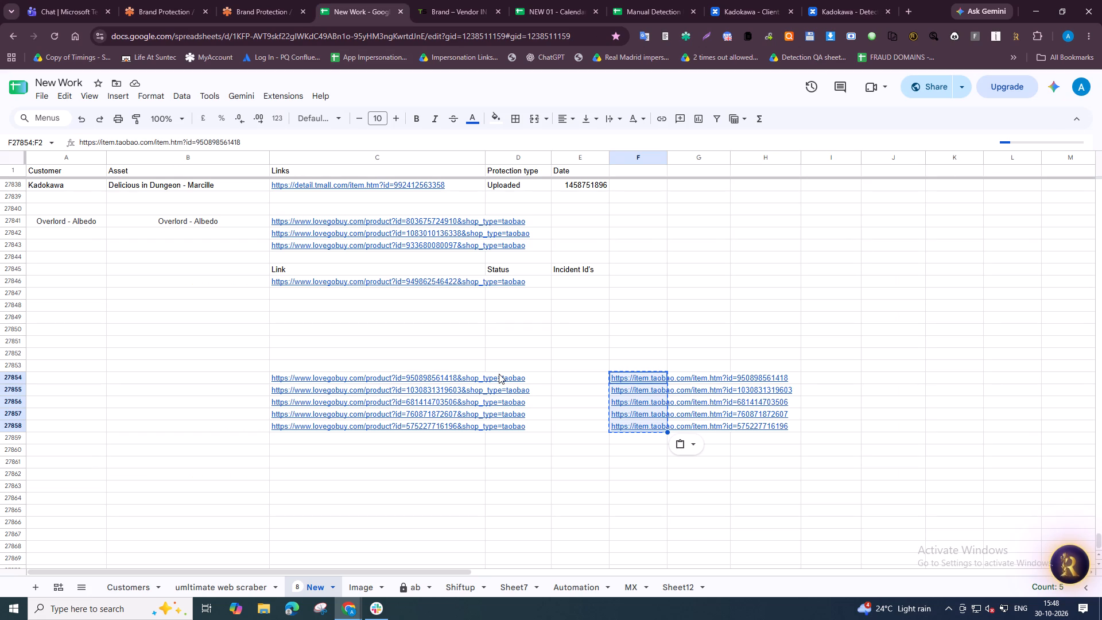
key("ctrl+v")
Clear the Lovegobuy links from C27853:C27862 in New Work.
left_click_drag(451, 361, 433, 474)
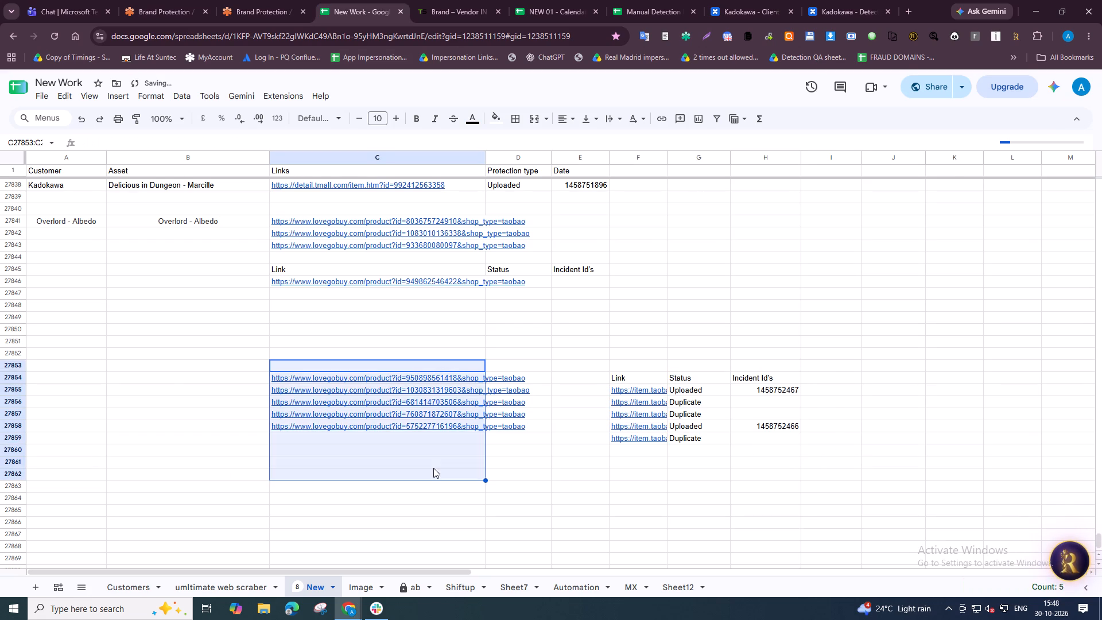
key("Delete")
left_click(426, 278)
key("ctrl+x")
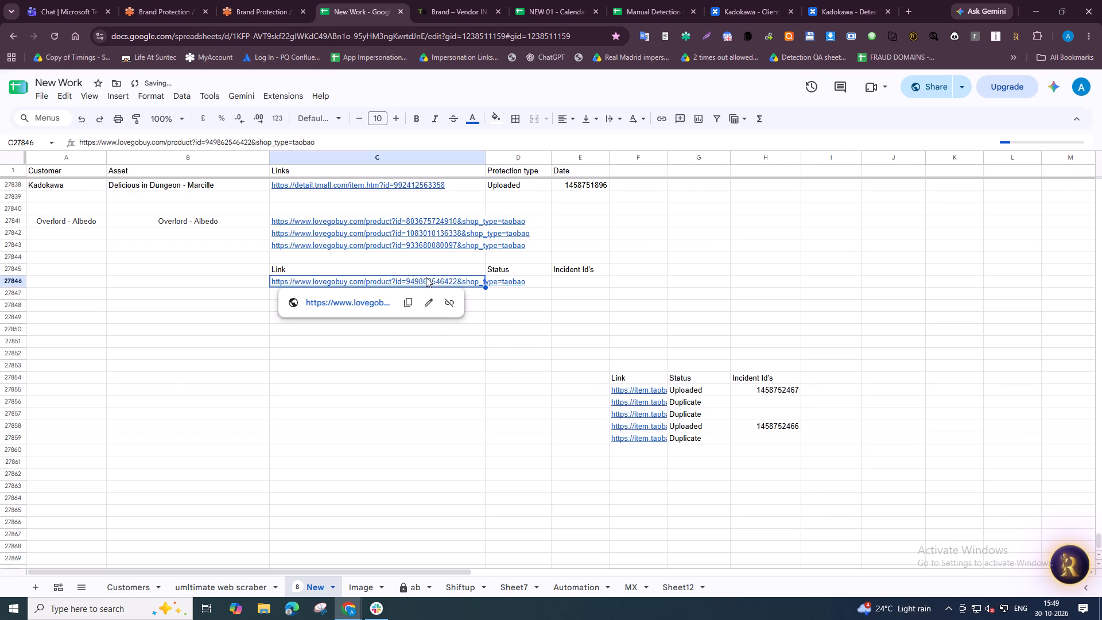
key("Up")
key("Up")
key("ctrl+v")
Return to the Lovegobuy image search results and close the other open product listing tabs.
key("alt+Tab")
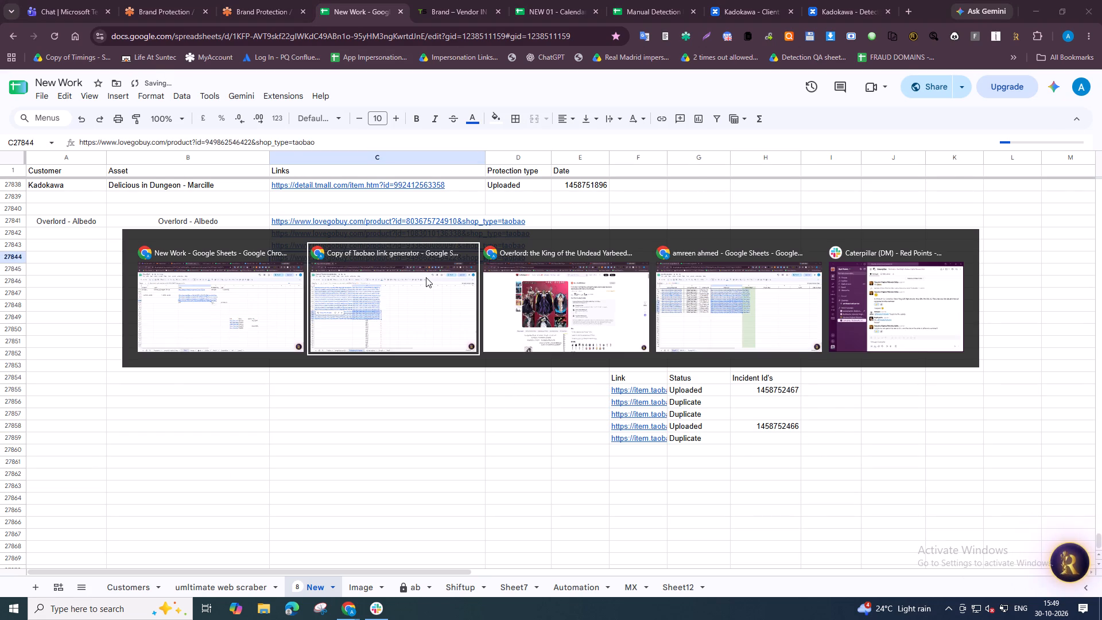
key("alt+Tab")
right_click(66, 1)
left_click(170, 283)
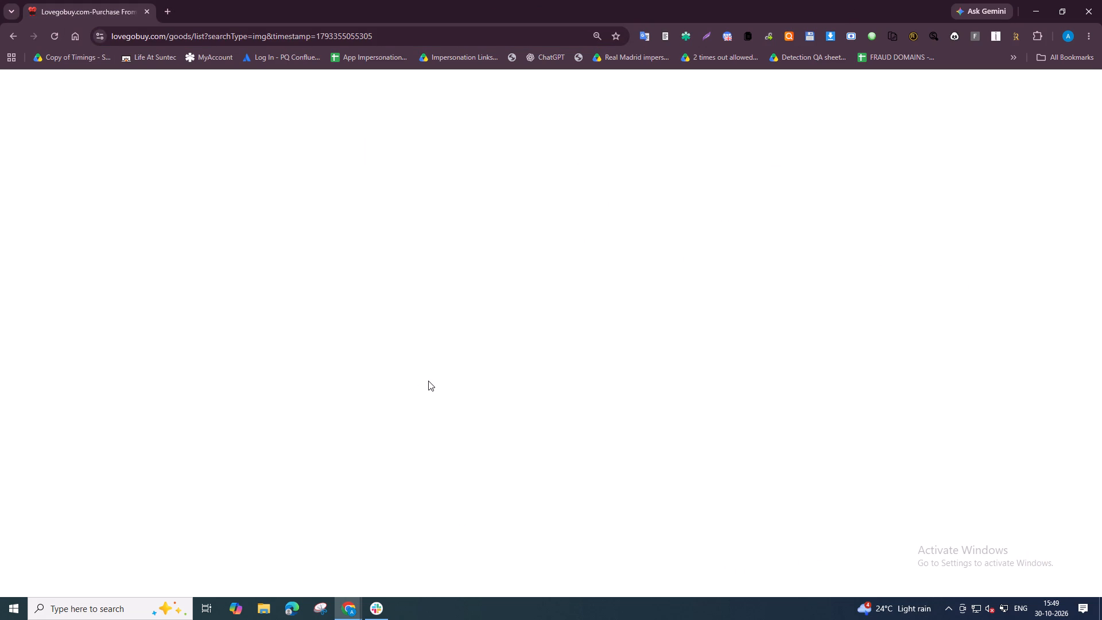
Open the nine Albedo listings in the last two rows of the Lovegobuy search results, from the mouse pad to the DIY card.
scroll(428, 381, "down", 1)
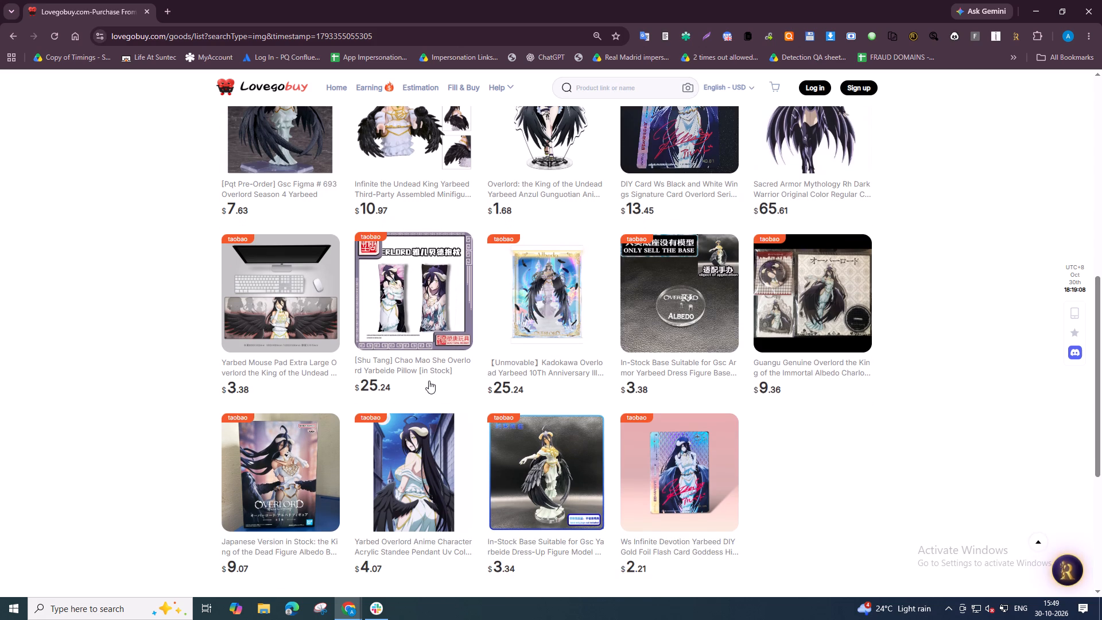
left_click(277, 280, "ctrl")
left_click(413, 307, "ctrl")
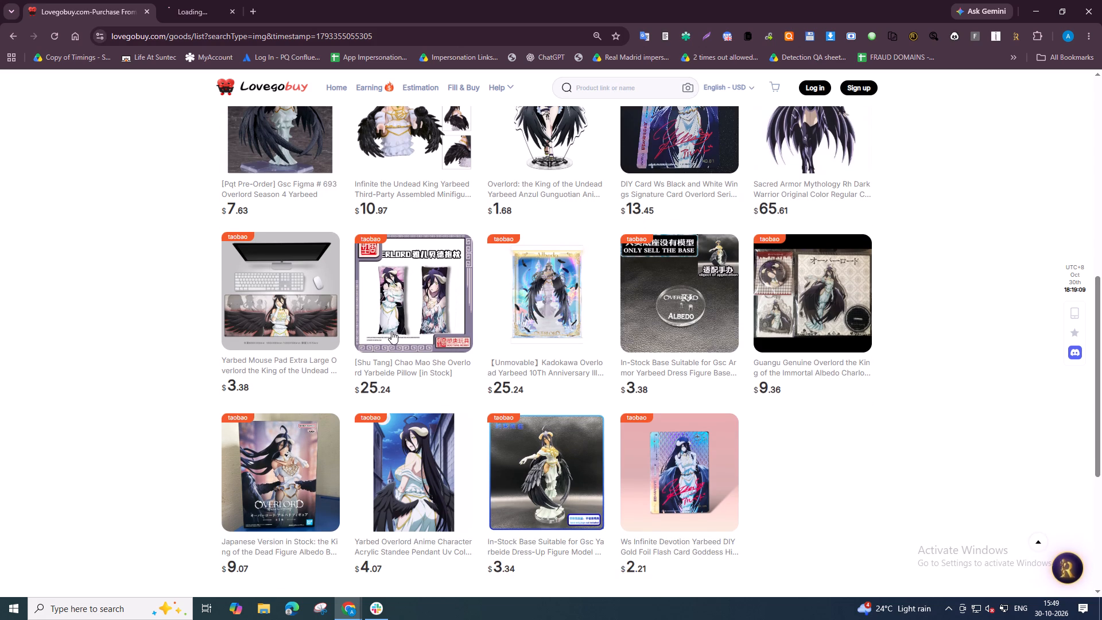
left_click(557, 304, "ctrl")
left_click(716, 325, "ctrl")
left_click(818, 306, "ctrl")
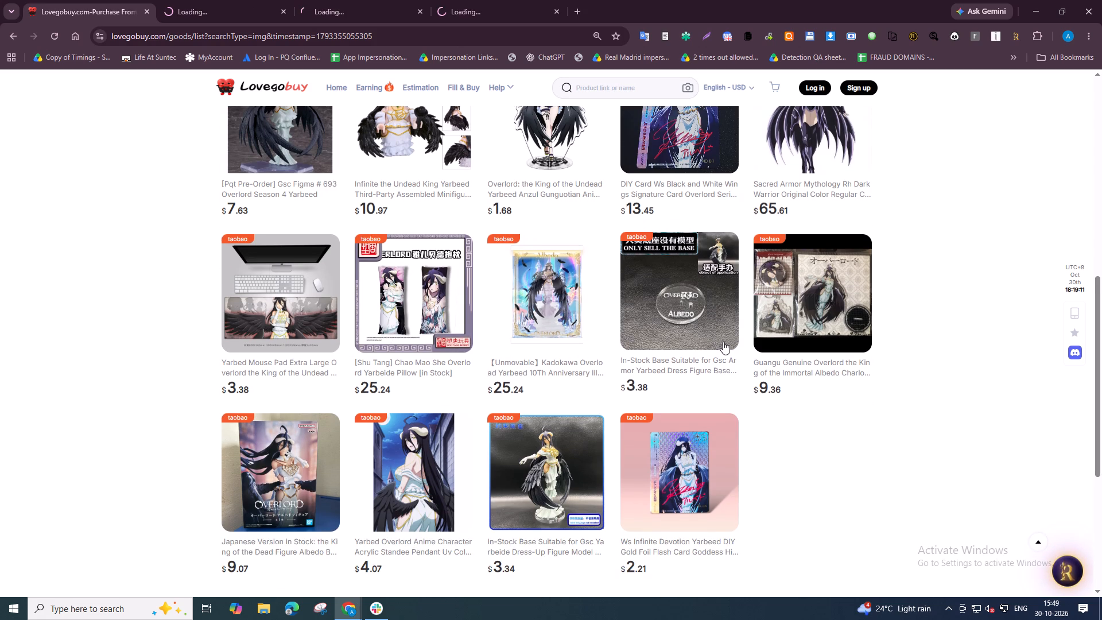
left_click(682, 470, "ctrl")
left_click(550, 465, "ctrl")
left_click(420, 476, "ctrl")
left_click(278, 470, "ctrl")
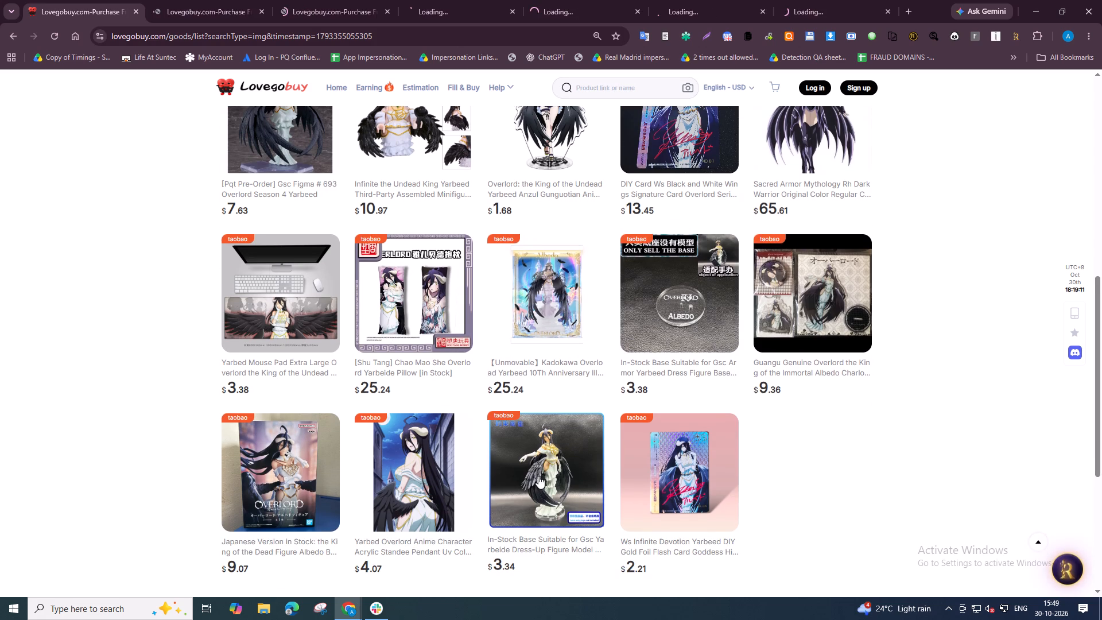
Close the Lovegobuy search results page, leaving the opened product listings.
left_click(94, 8)
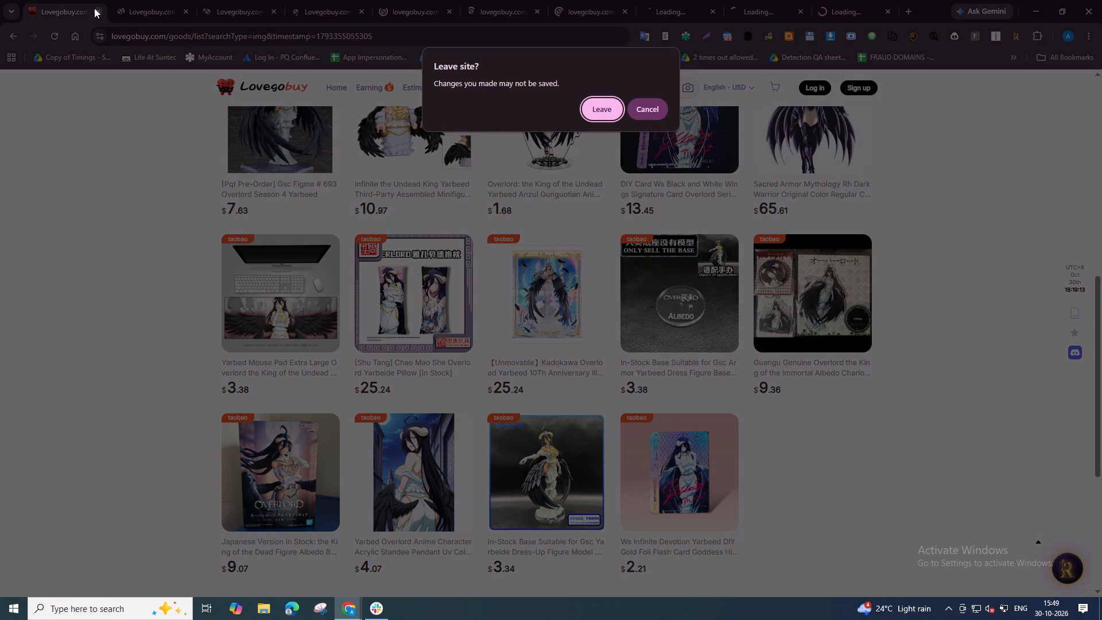
left_click(595, 111)
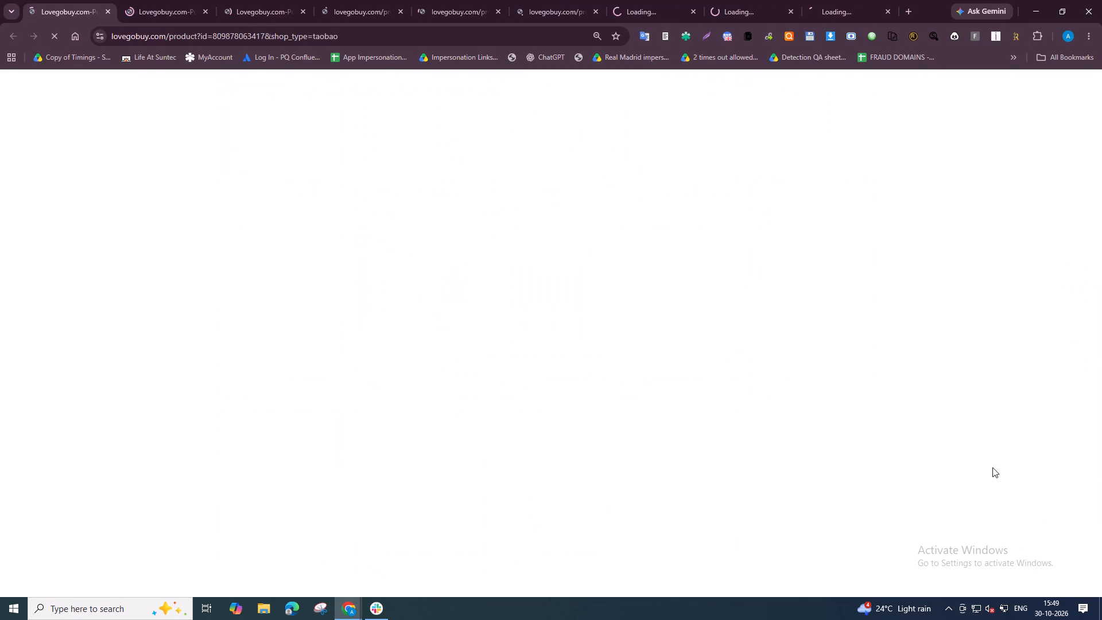
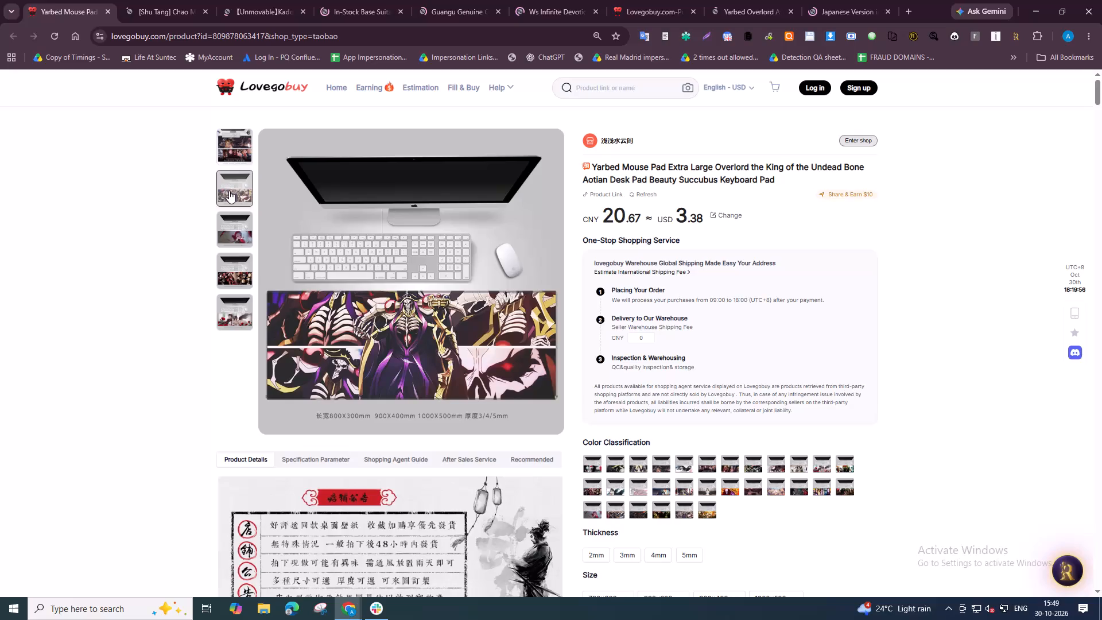
Compare the Yarbed mouse pad listing's images with the Overlord character assets in the Kadokawa detection guideline.
left_click(237, 242)
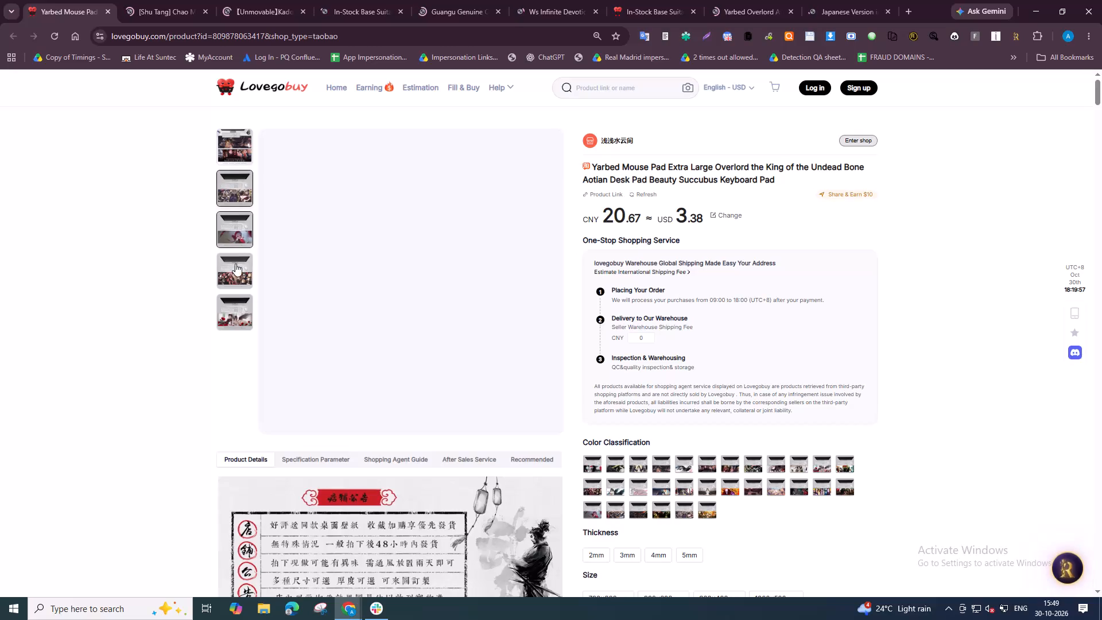
left_click(235, 263)
left_click(231, 308)
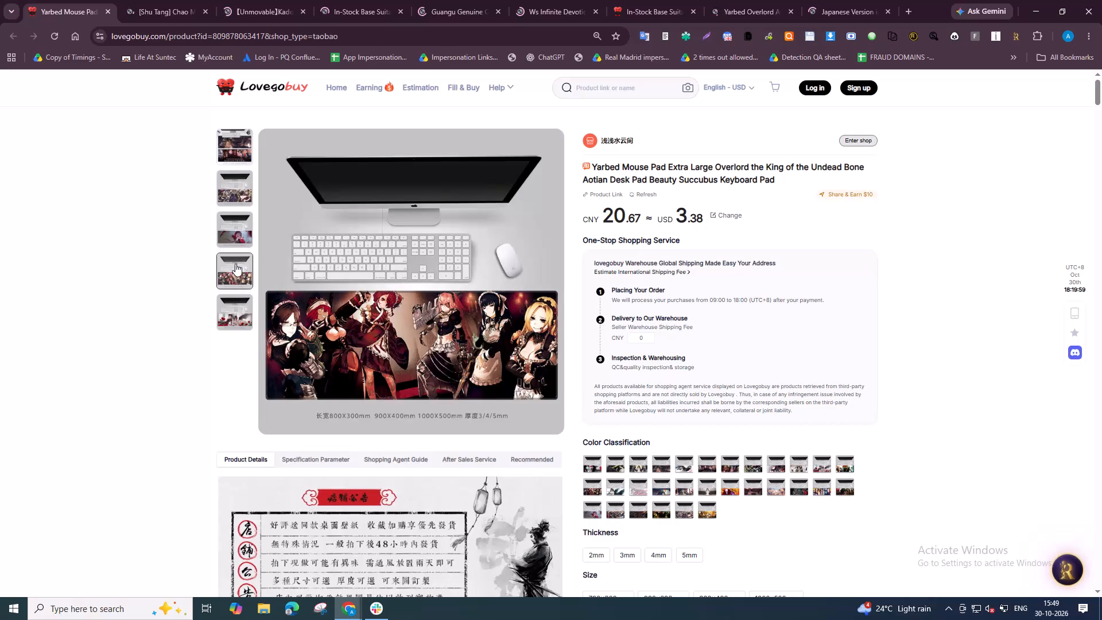
left_click(231, 154)
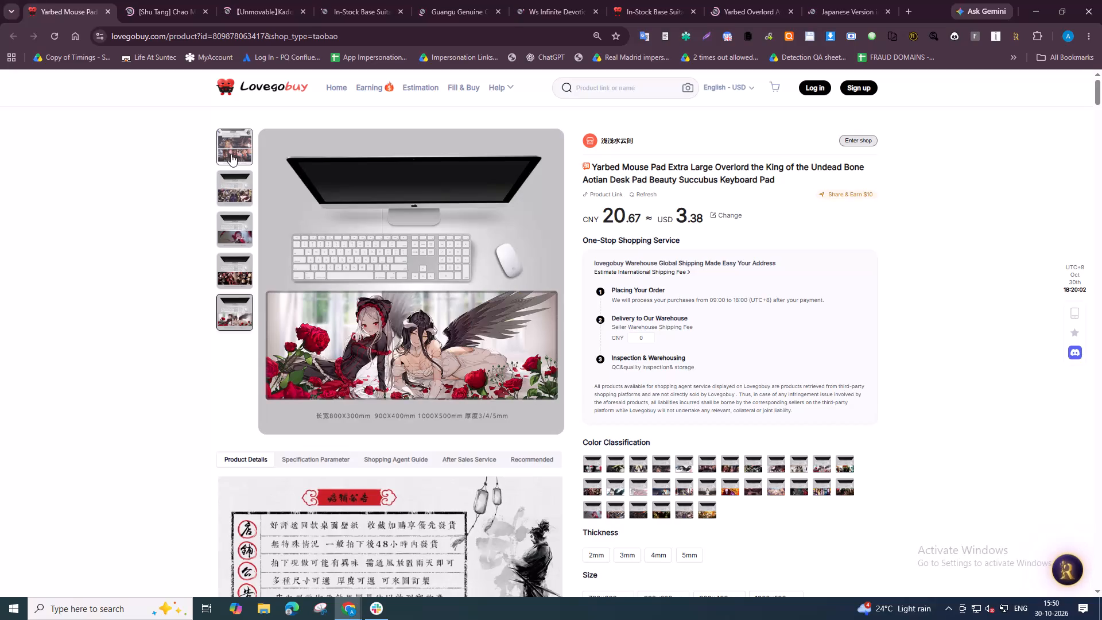
key("alt+Tab")
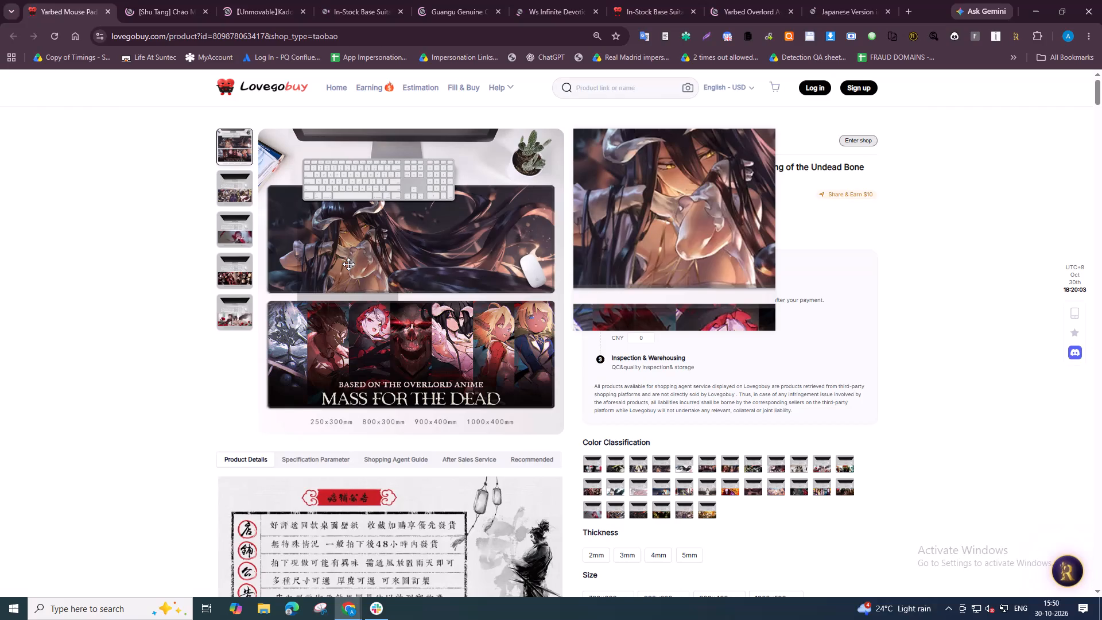
left_click(769, 0)
left_click(839, 0)
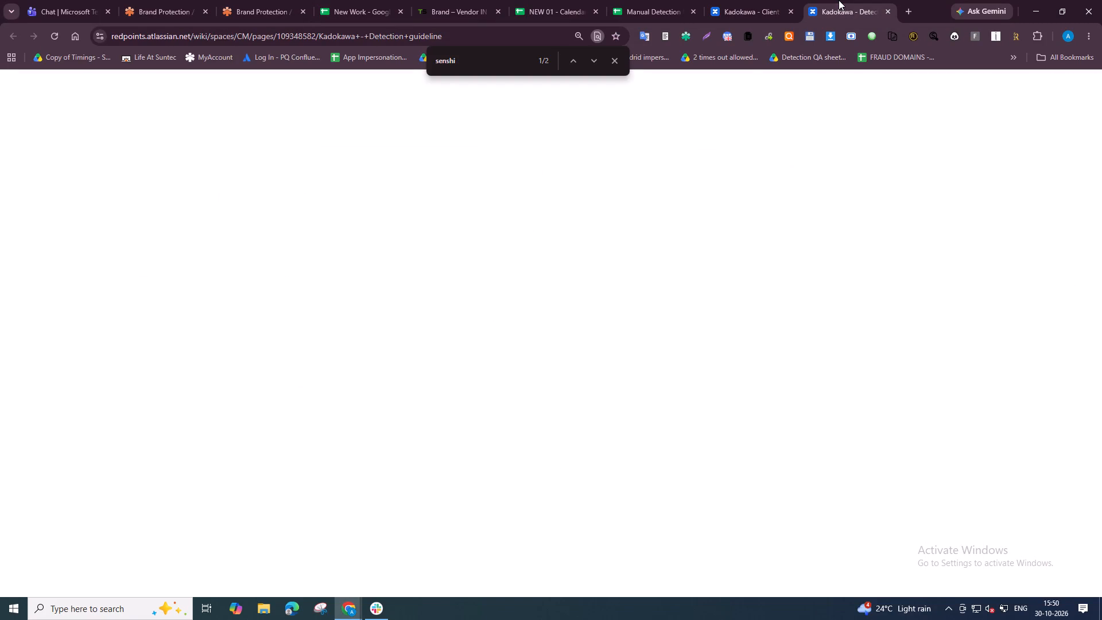
left_click(617, 61)
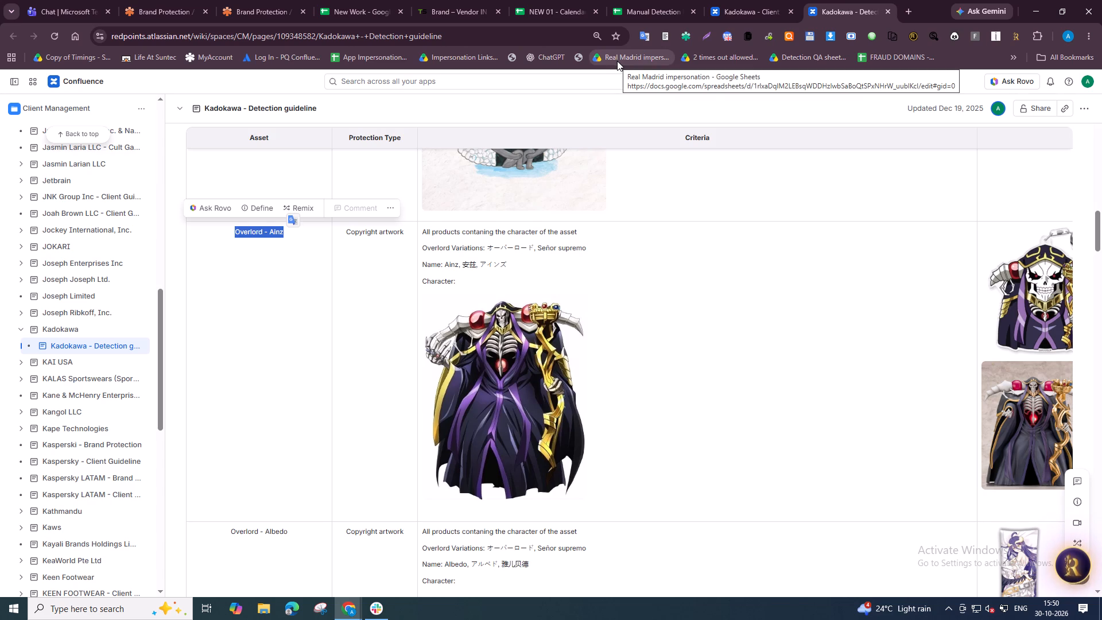
key("alt+Tab")
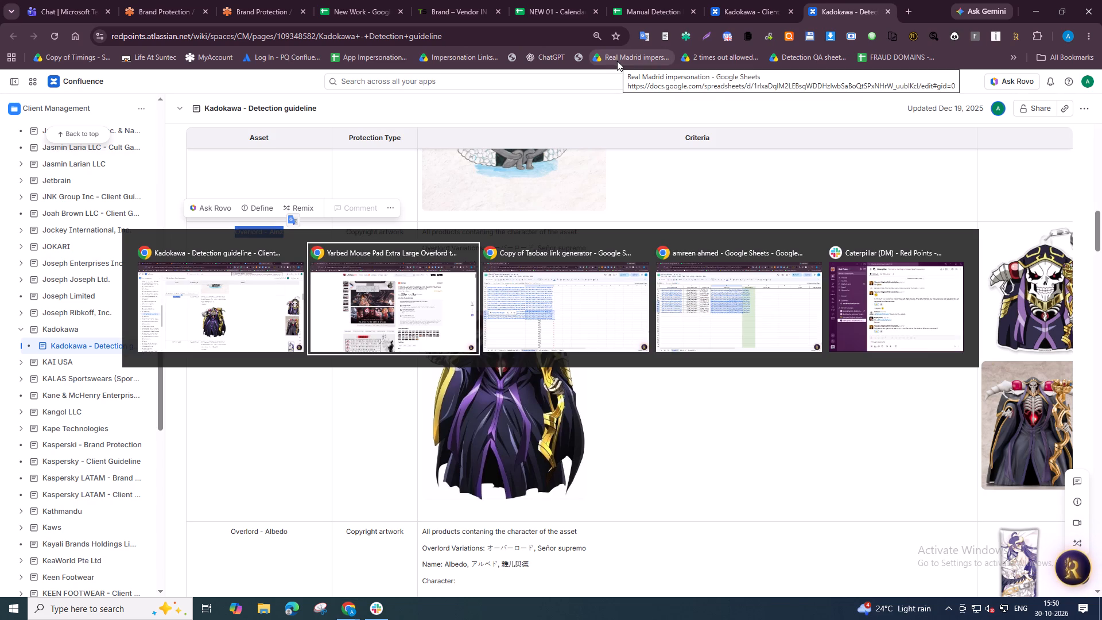
key("alt+Tab")
left_click(616, 293)
key("alt+Tab")
scroll(620, 301, "up", 2)
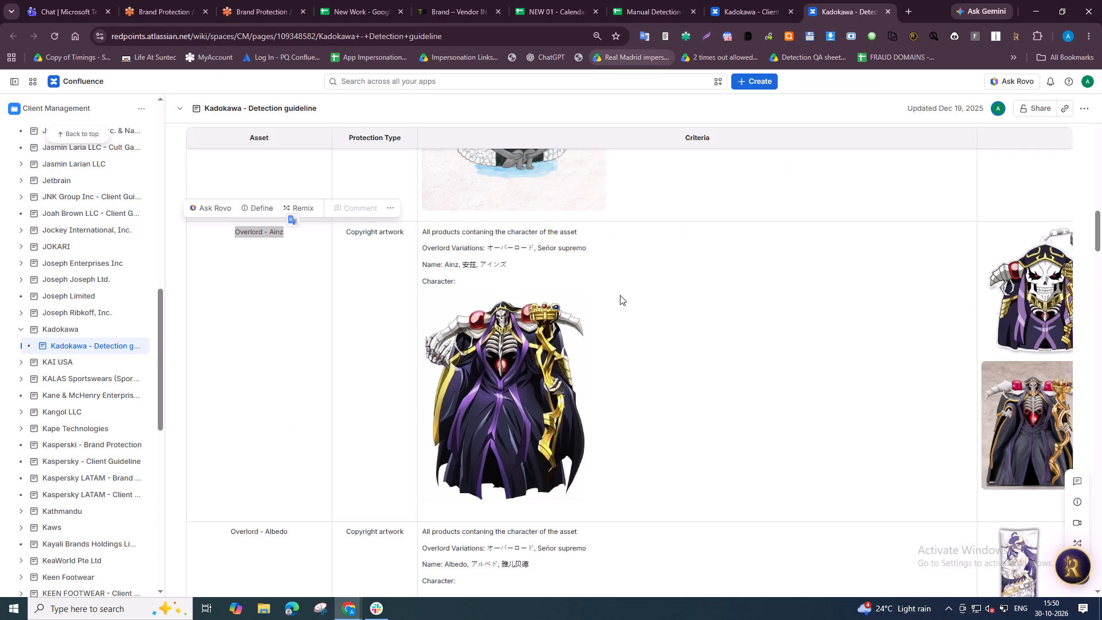
scroll(620, 295, "up", 10)
scroll(623, 297, "down", 14)
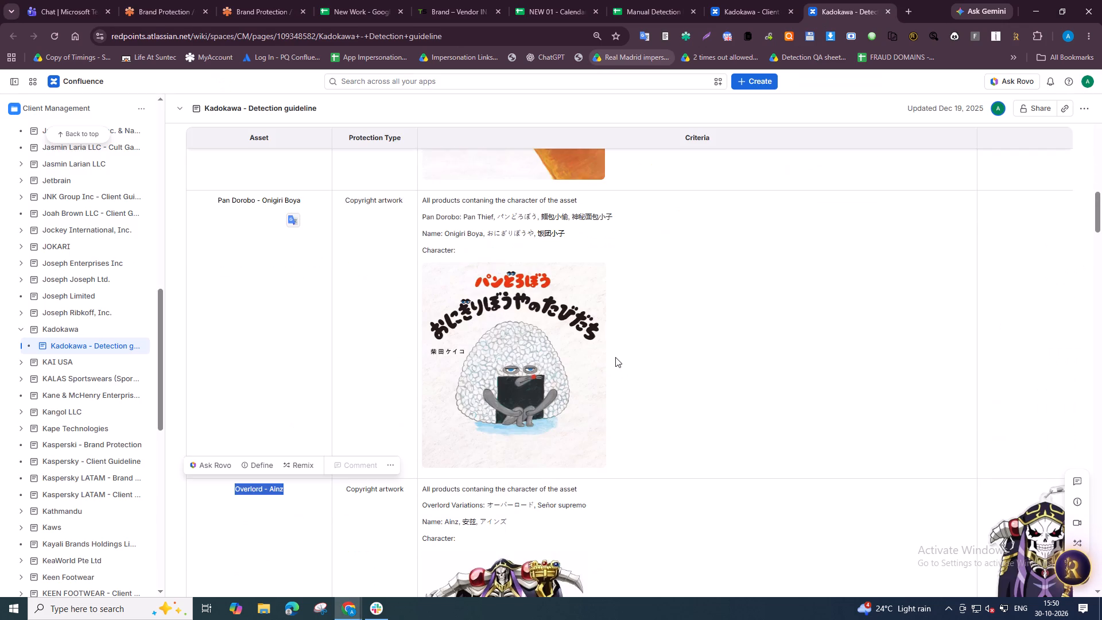
scroll(615, 400, "down", 5)
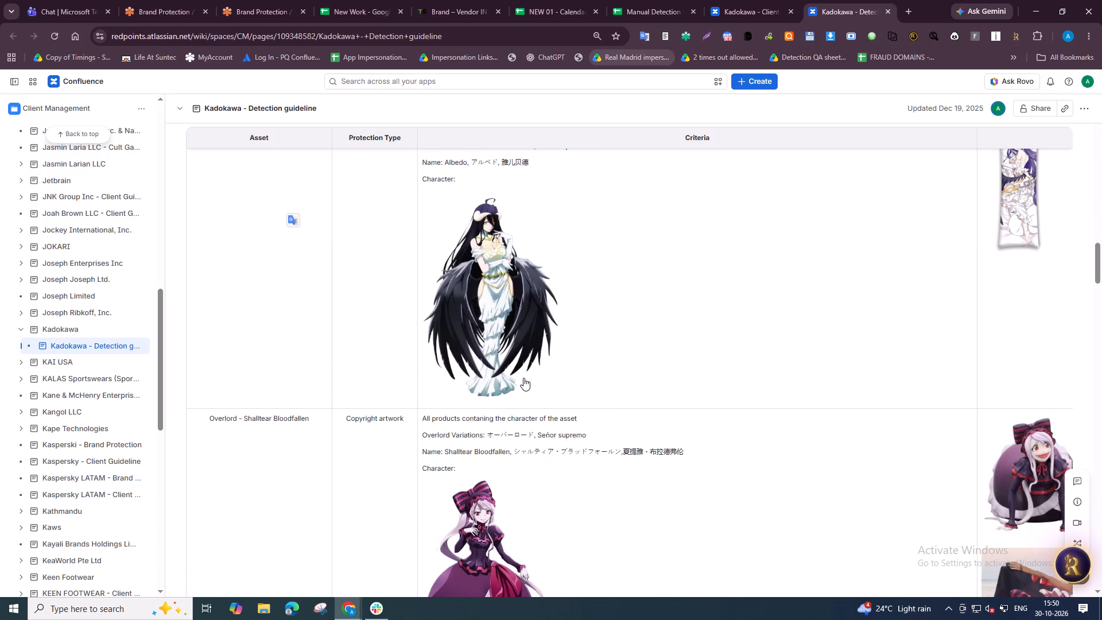
key("alt+Tab")
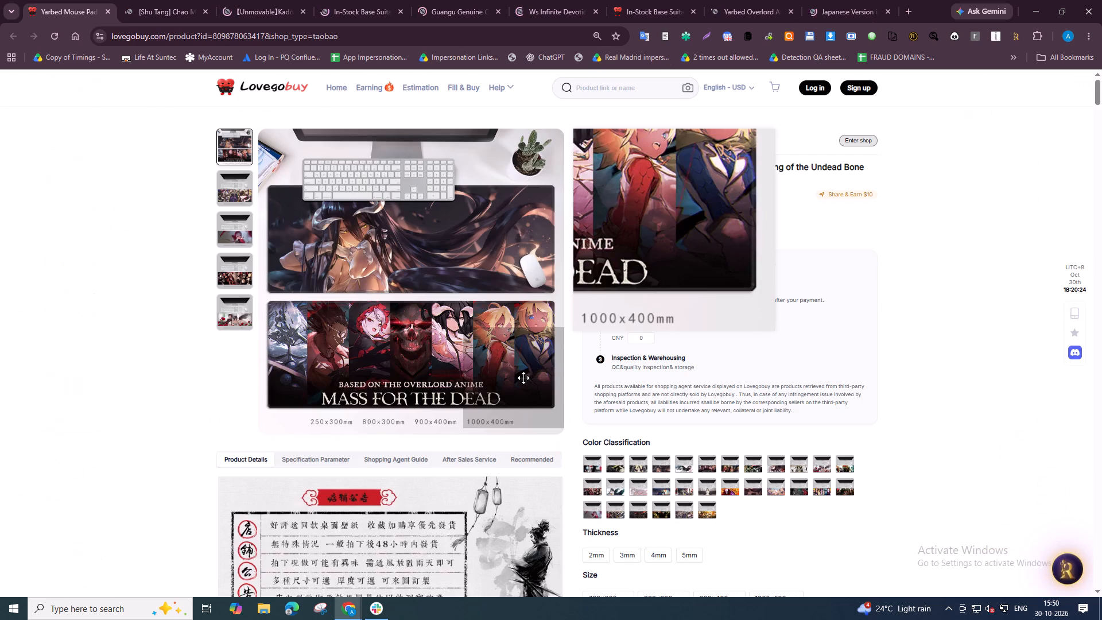
key("alt+Tab")
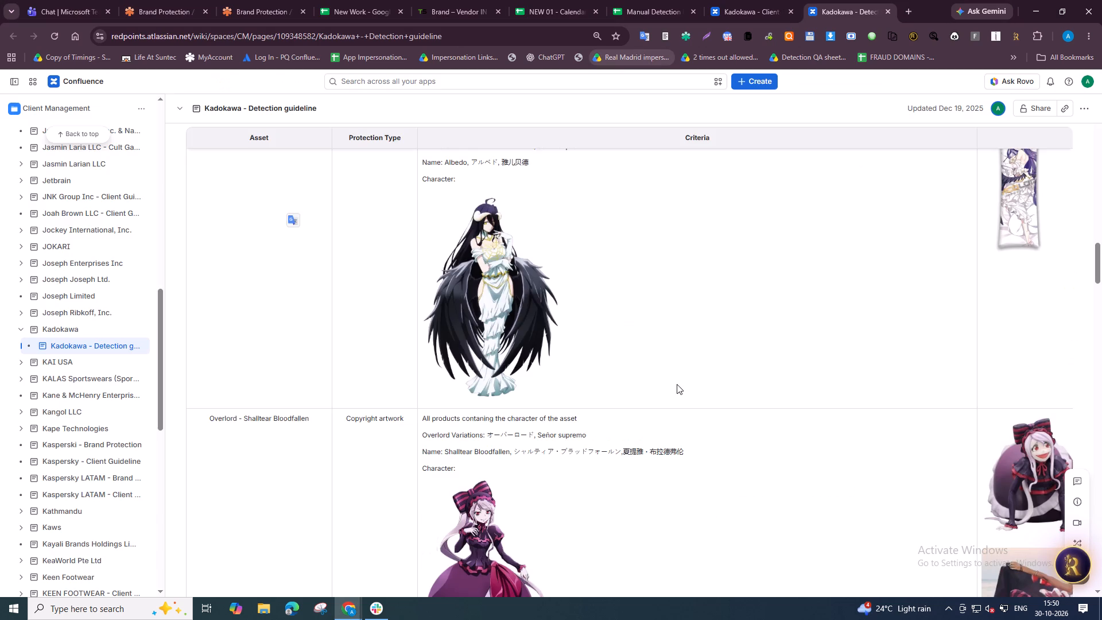
key("alt+Tab")
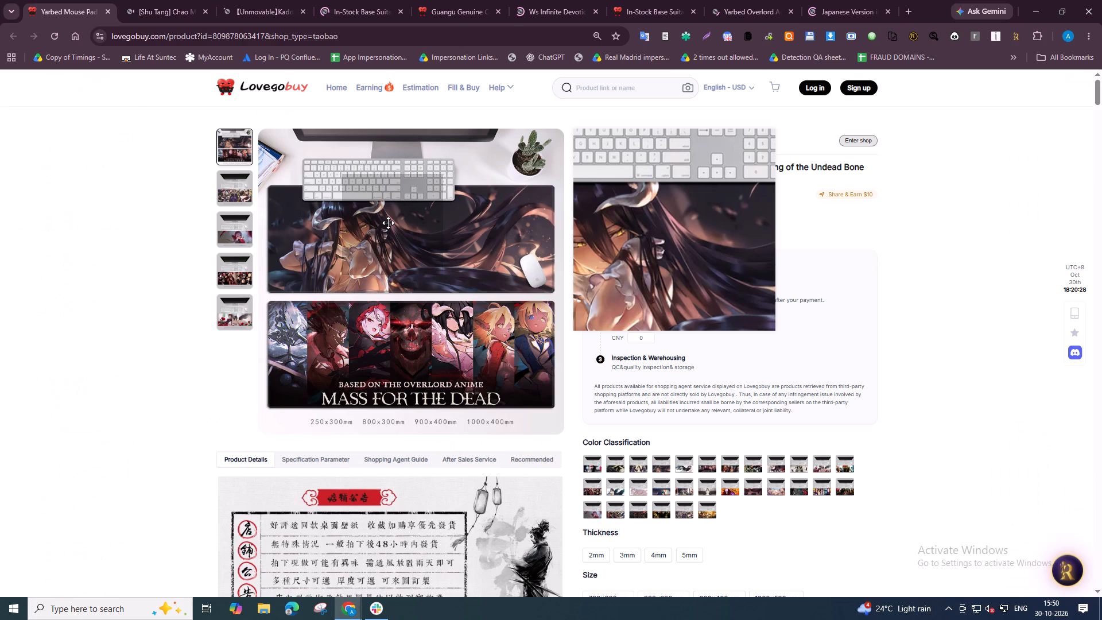
Check the listings following the mouse pad and close the Unmovable Kadokawa 10th Anniversary illustration display box listing.
key("ctrl+Tab")
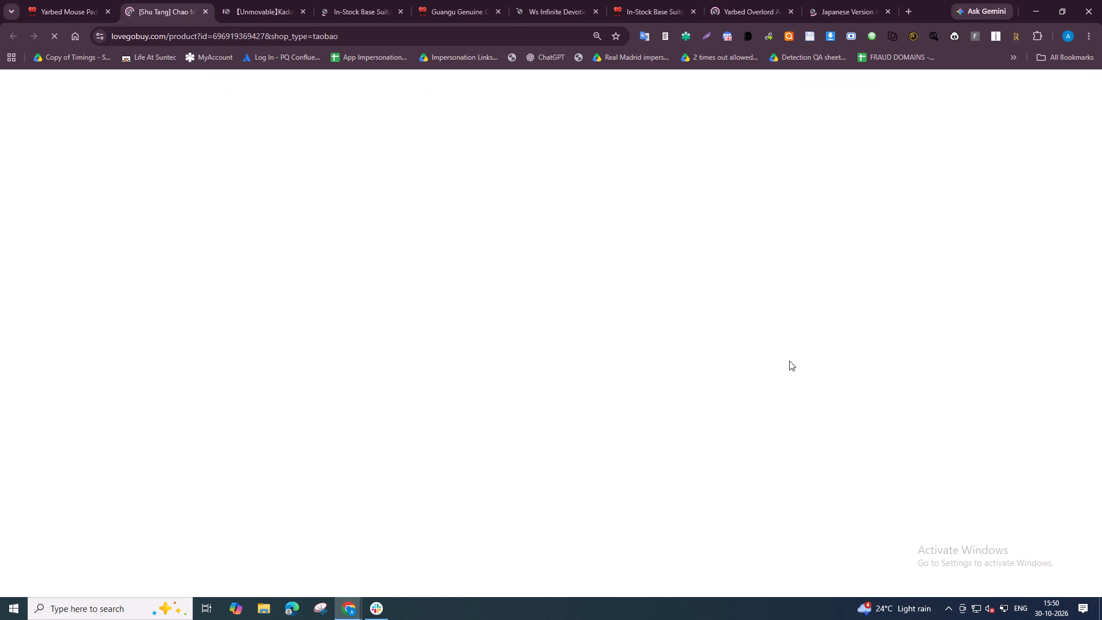
key("ctrl+Tab")
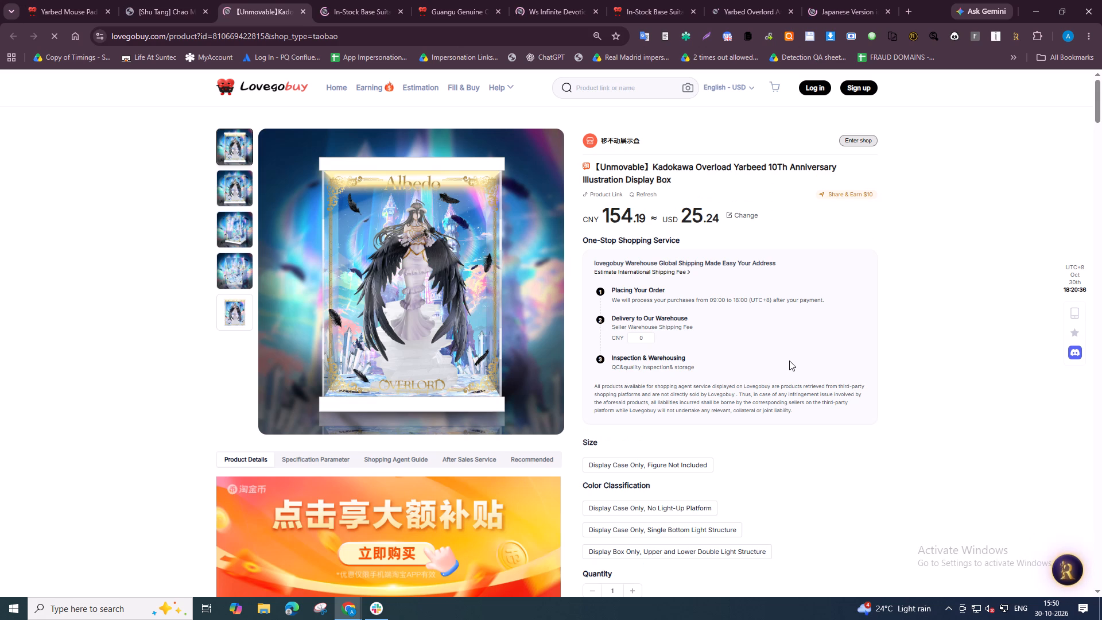
key("ctrl+Tab")
left_click(270, 0)
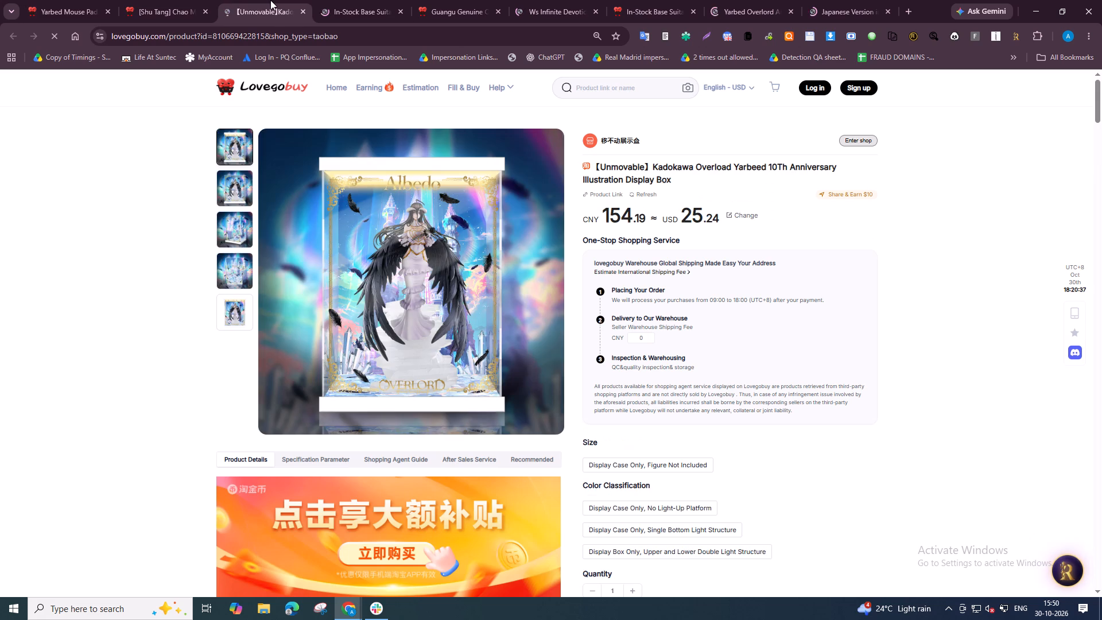
key("ctrl+w")
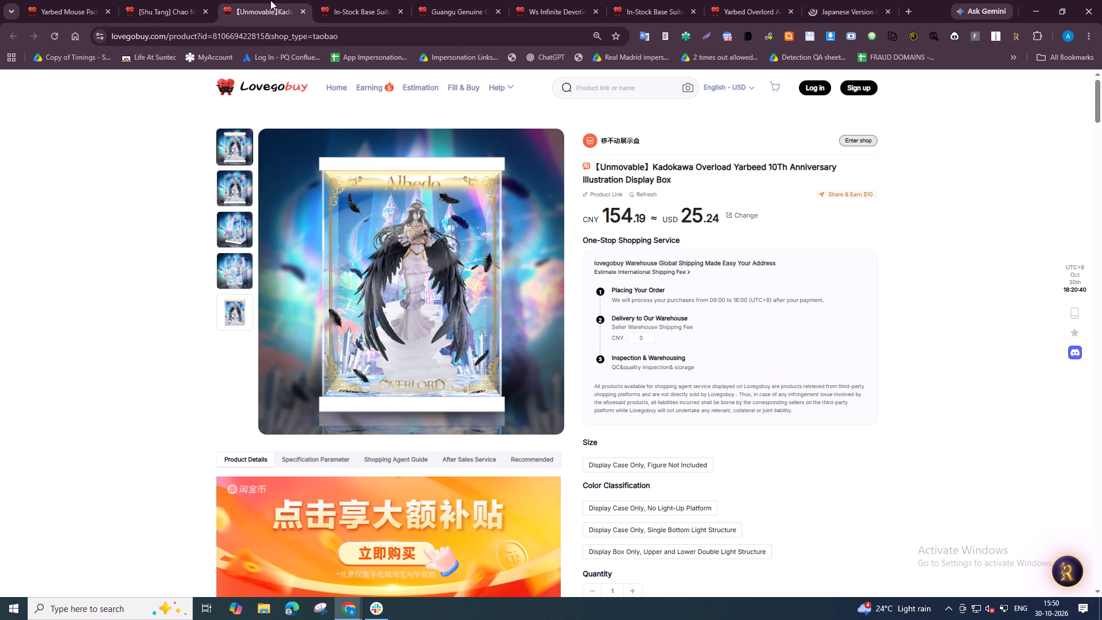
Review the remaining open Albedo listings, from the in-stock figure base to the Japanese Version bunny girl figures.
key("ctrl+Tab")
left_click(270, 0)
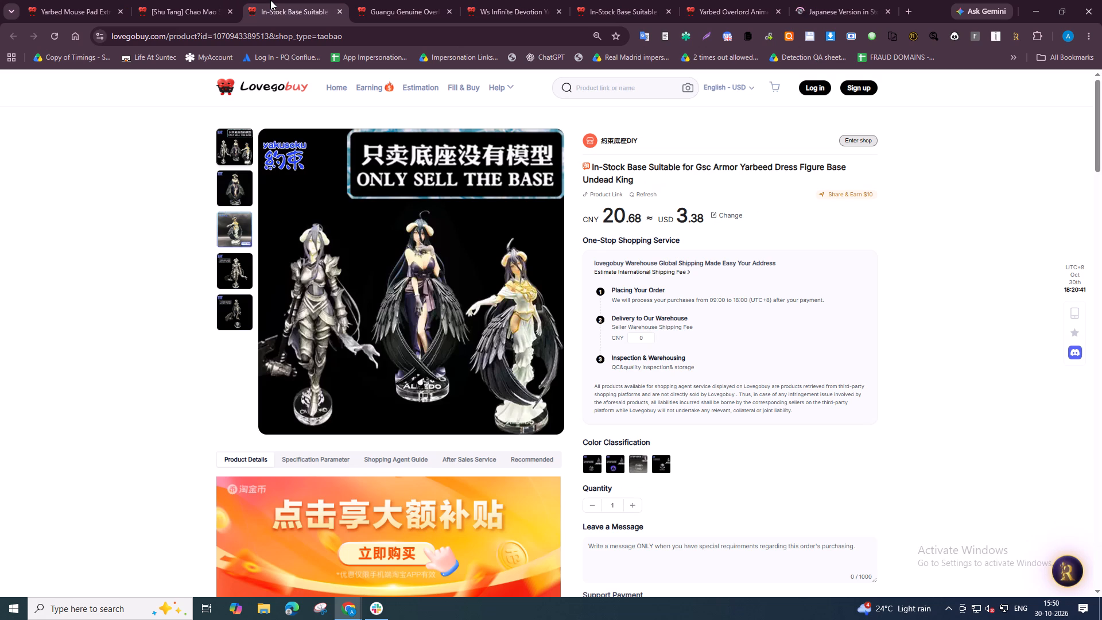
key("ctrl+Tab")
key("ctrl+Tab")
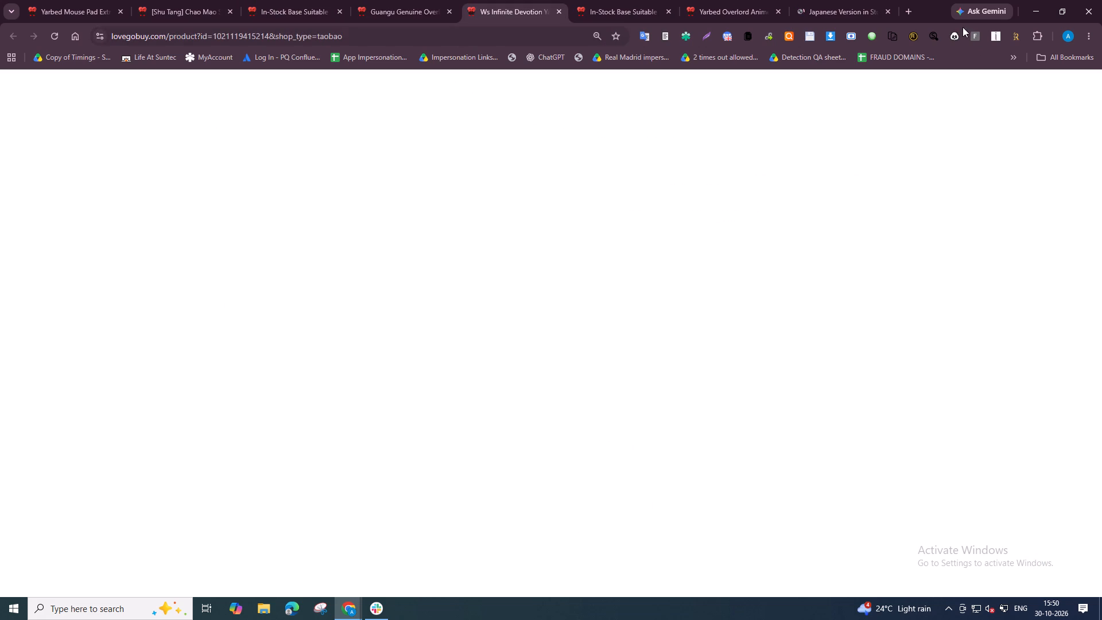
key("ctrl+Tab")
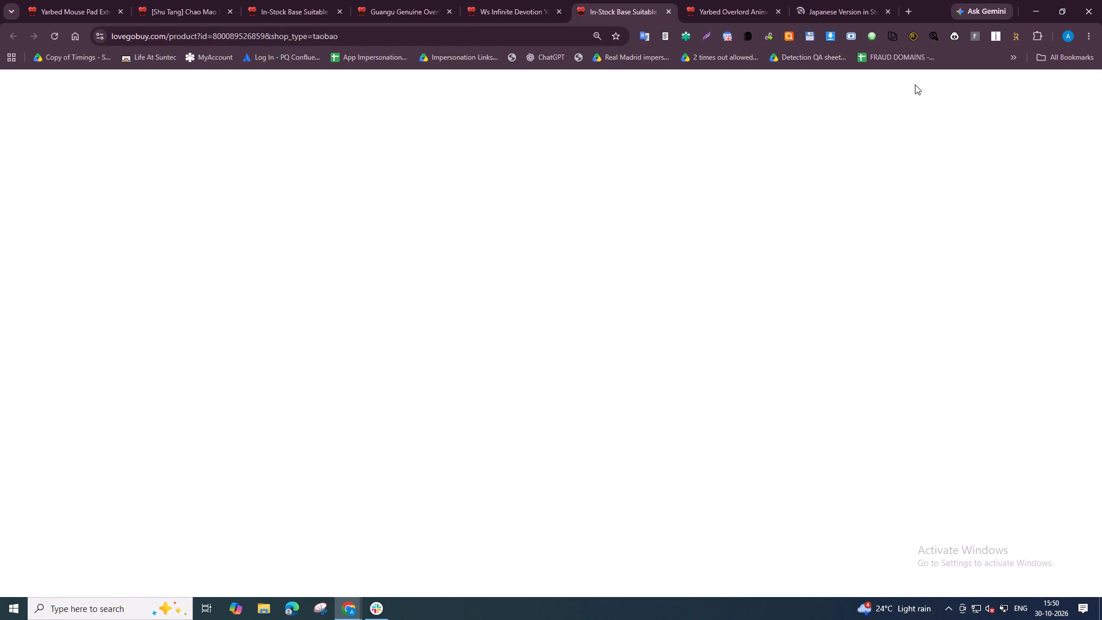
key("ctrl+Tab")
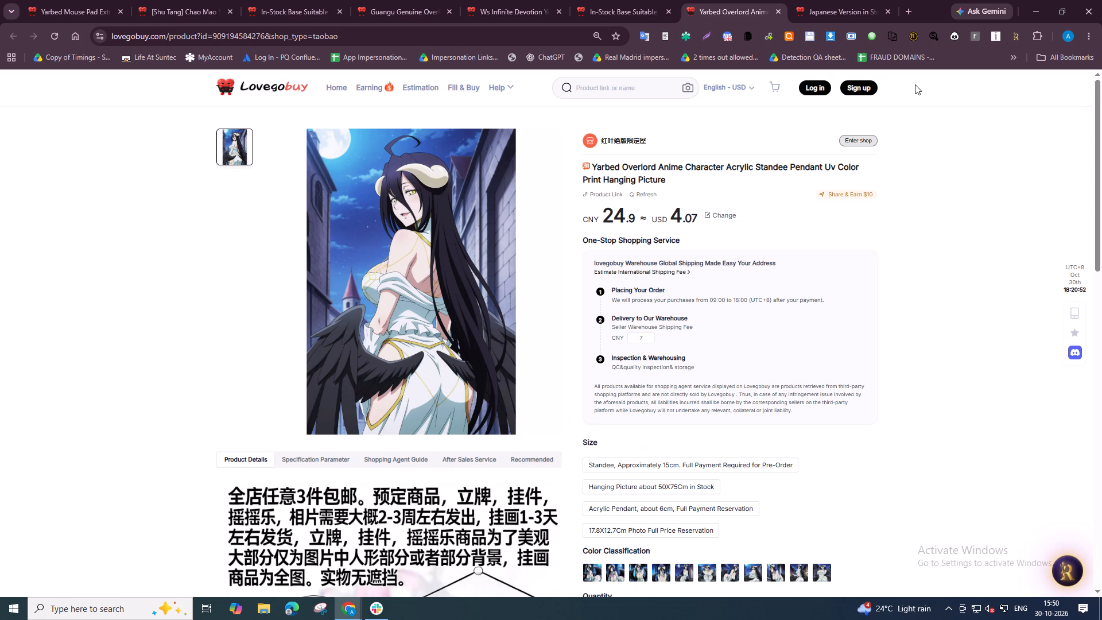
key("ctrl+Tab")
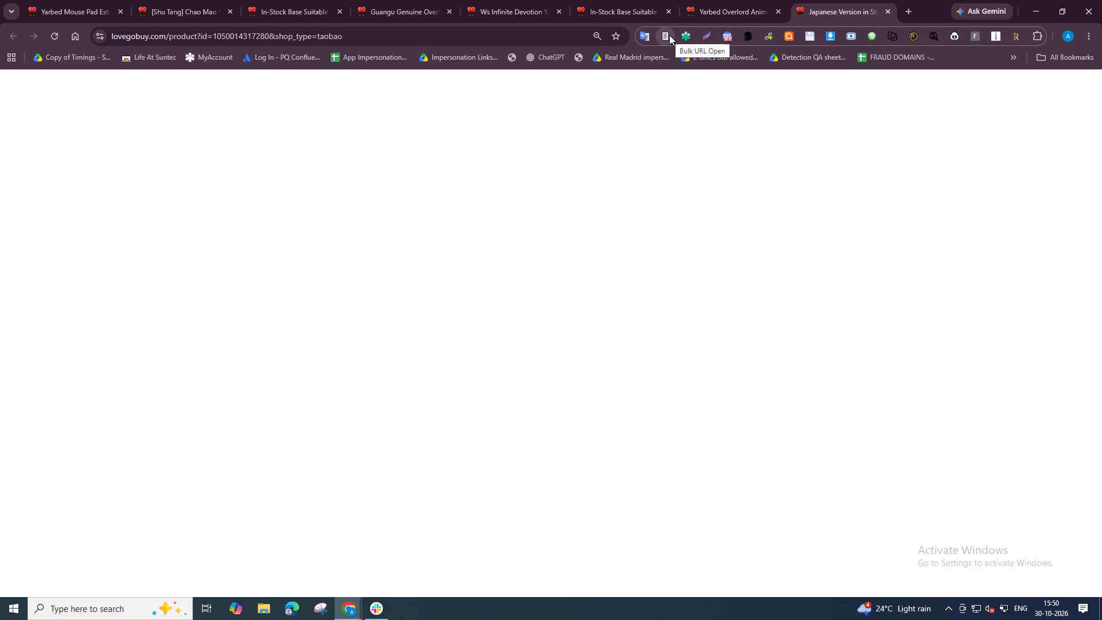
left_click(834, 0)
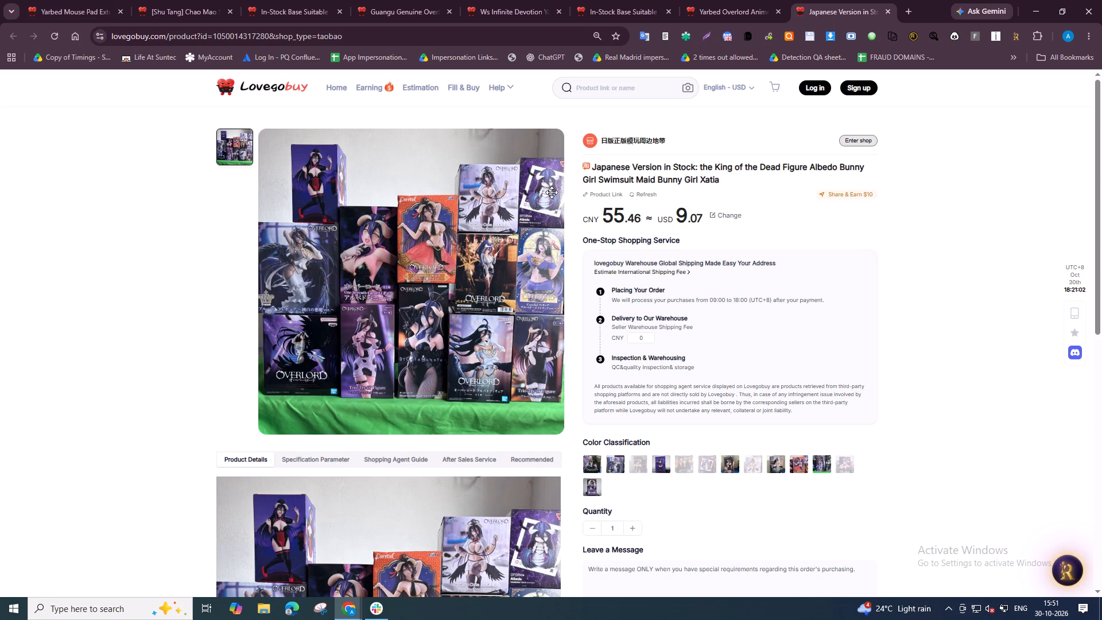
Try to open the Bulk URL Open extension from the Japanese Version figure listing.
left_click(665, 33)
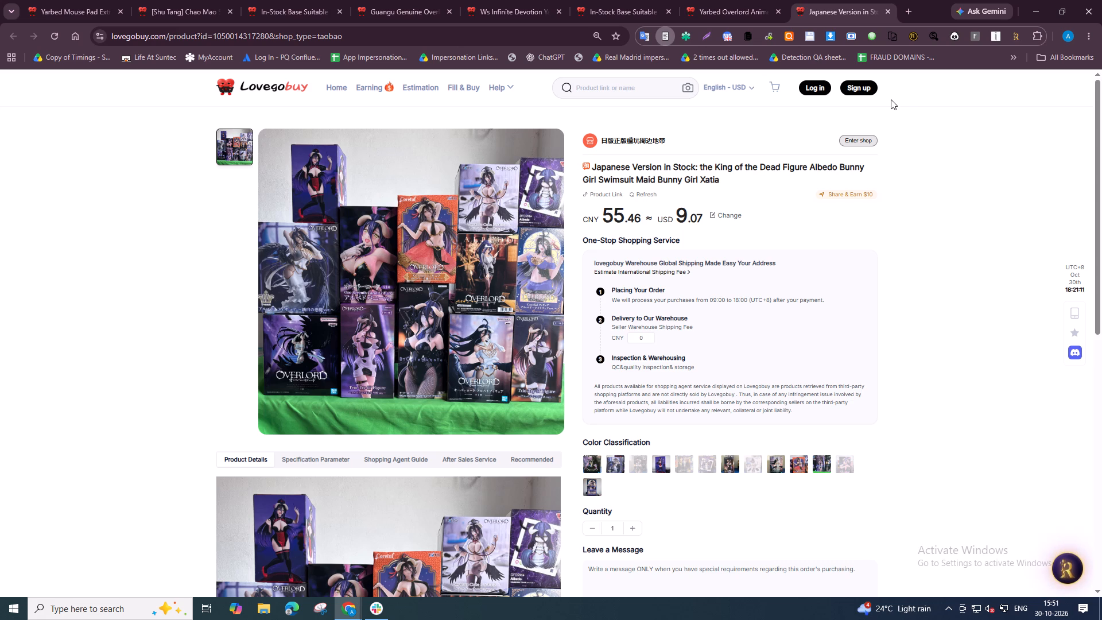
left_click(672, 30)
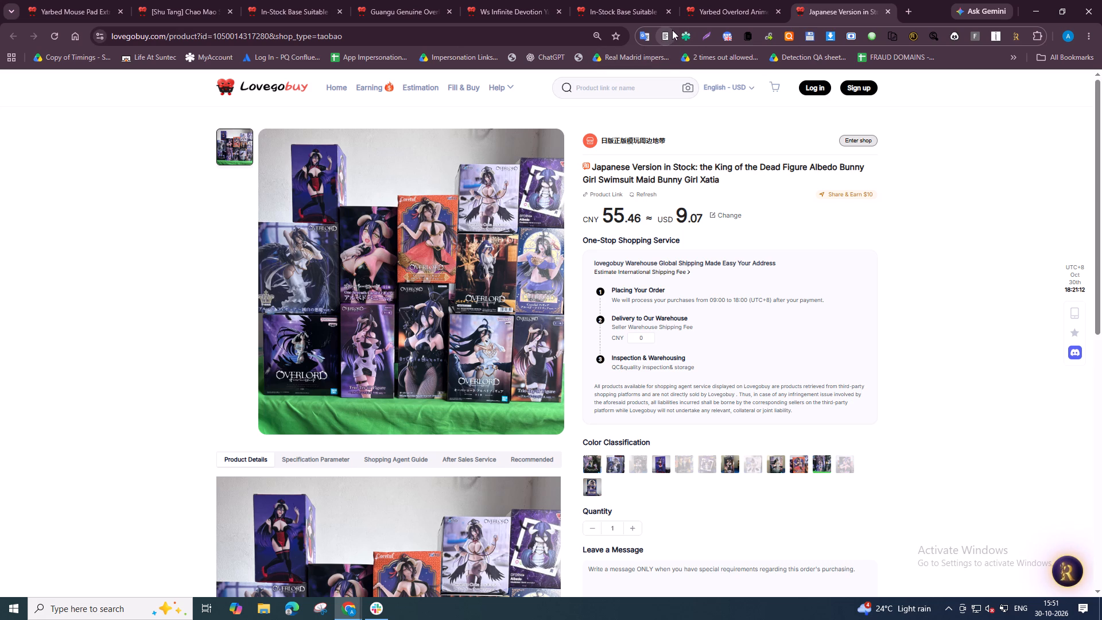
Disconnect the 1ClickVPN United Kingdom connection.
left_click(736, 35)
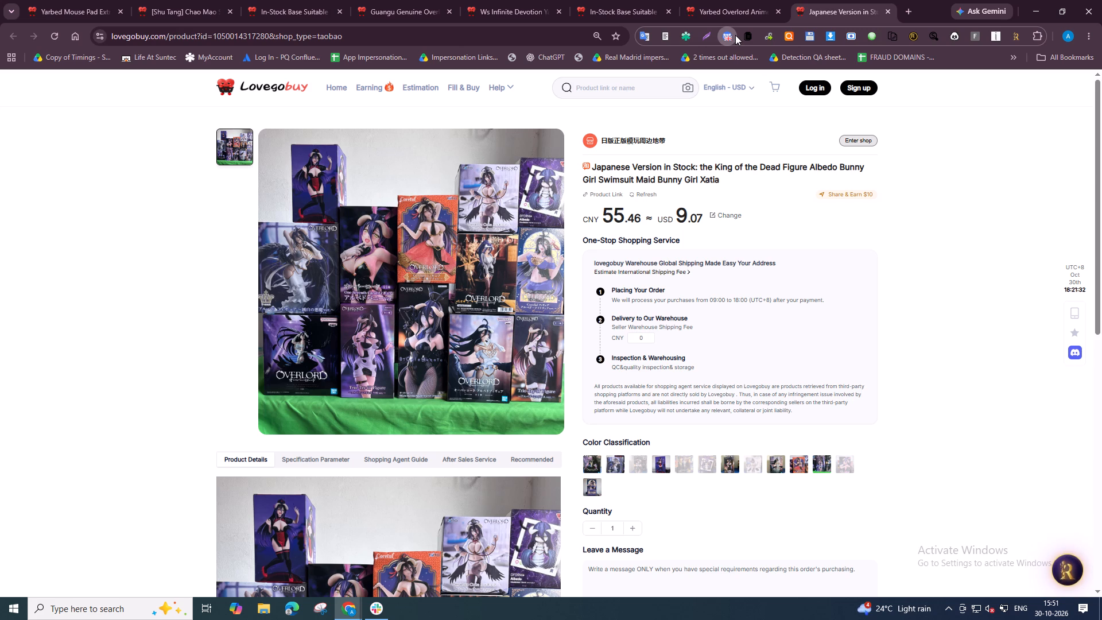
left_click(735, 35)
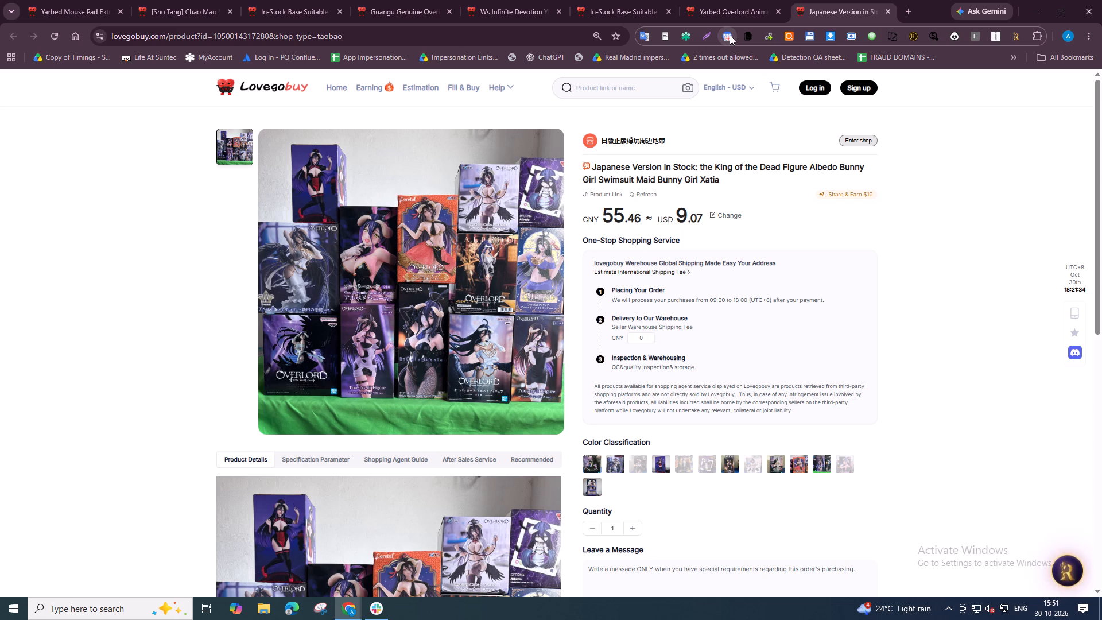
left_click(730, 35)
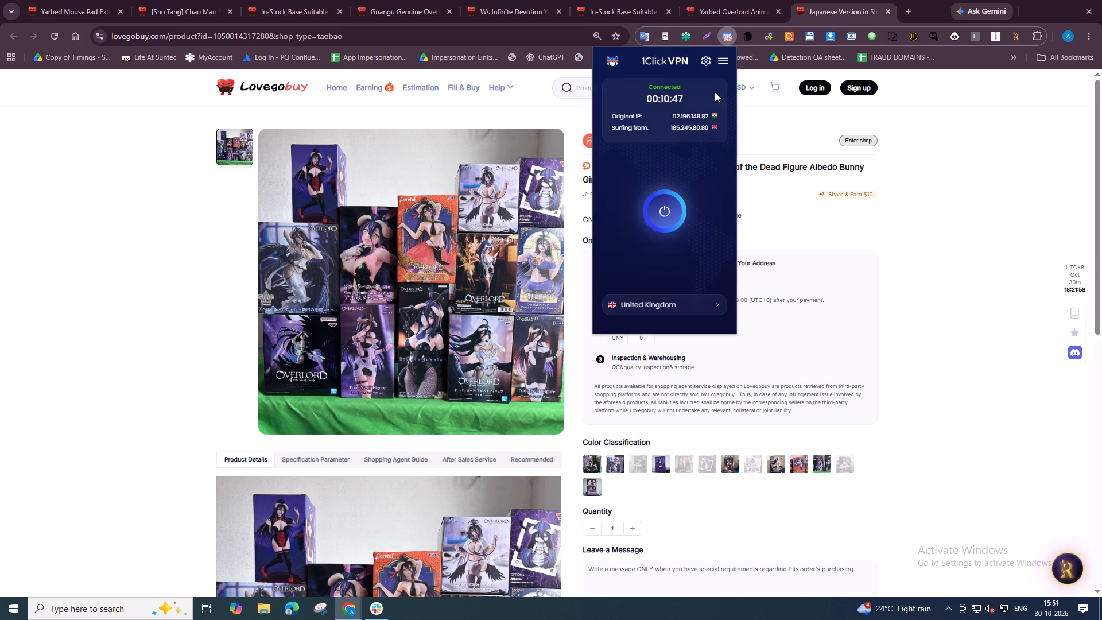
left_click(665, 227)
left_click(954, 227)
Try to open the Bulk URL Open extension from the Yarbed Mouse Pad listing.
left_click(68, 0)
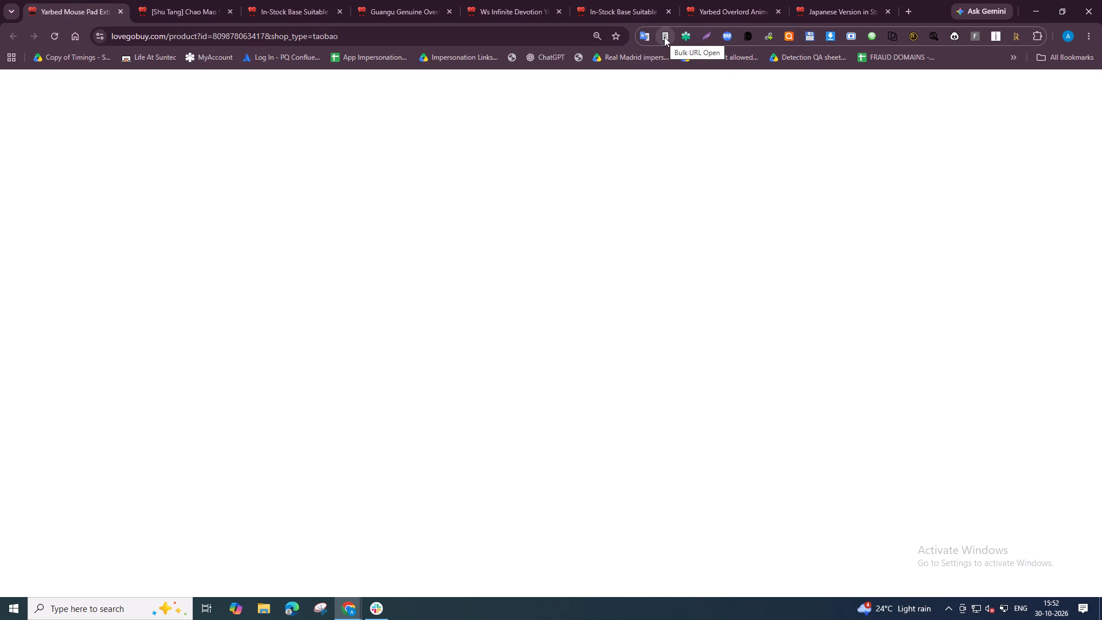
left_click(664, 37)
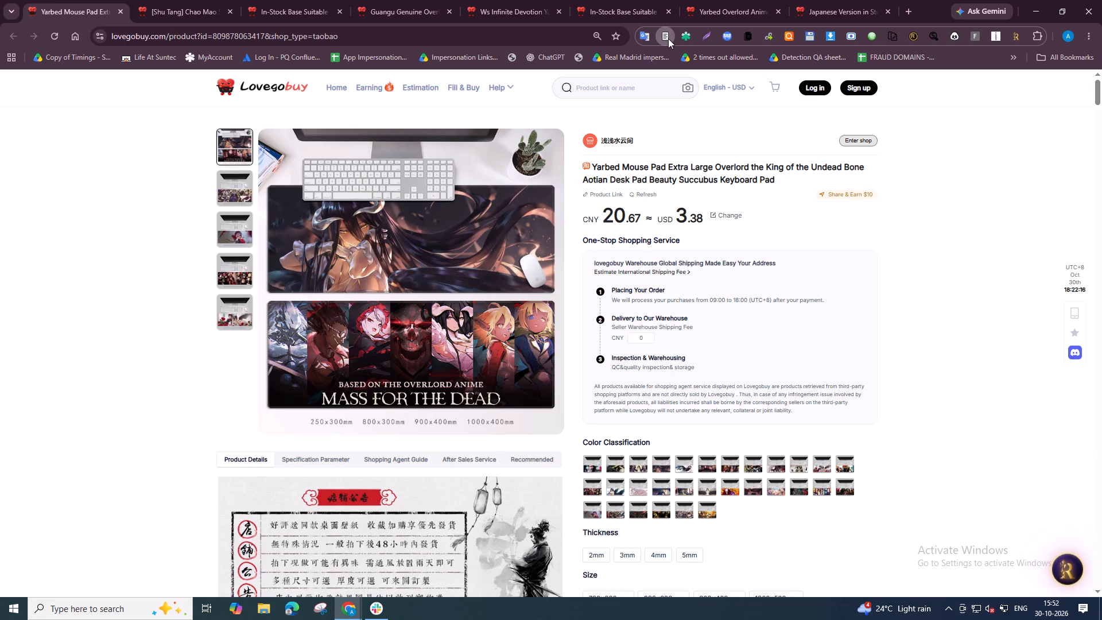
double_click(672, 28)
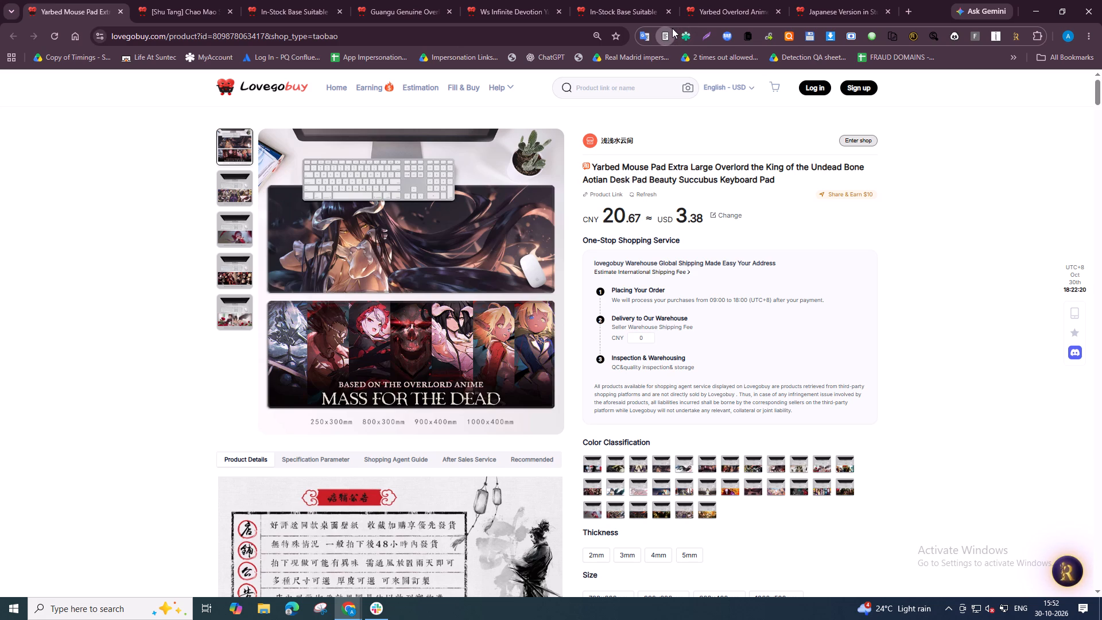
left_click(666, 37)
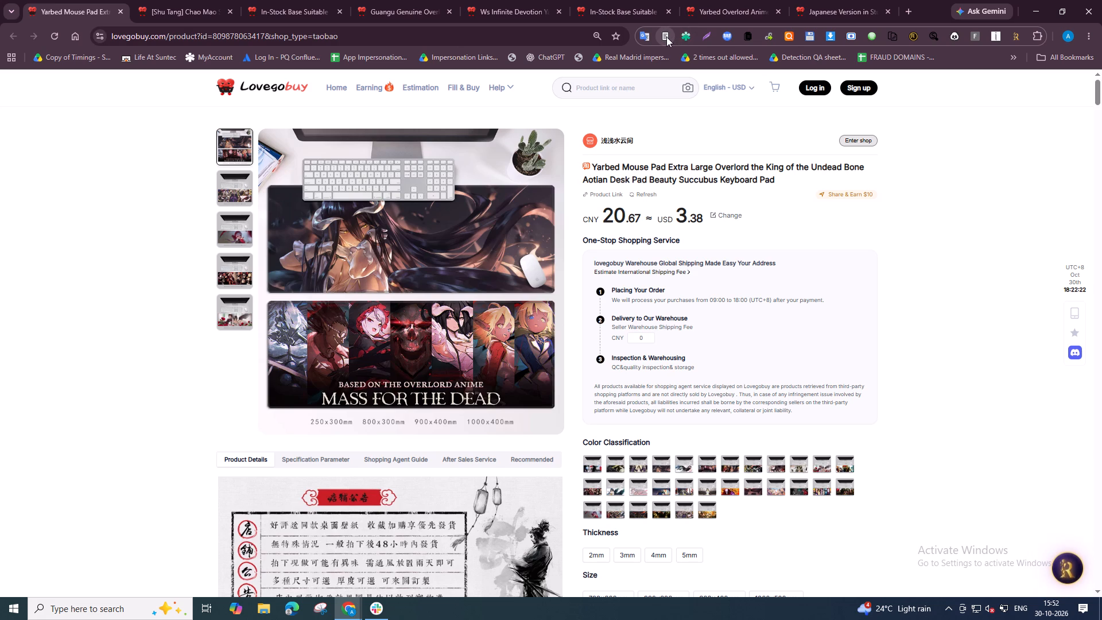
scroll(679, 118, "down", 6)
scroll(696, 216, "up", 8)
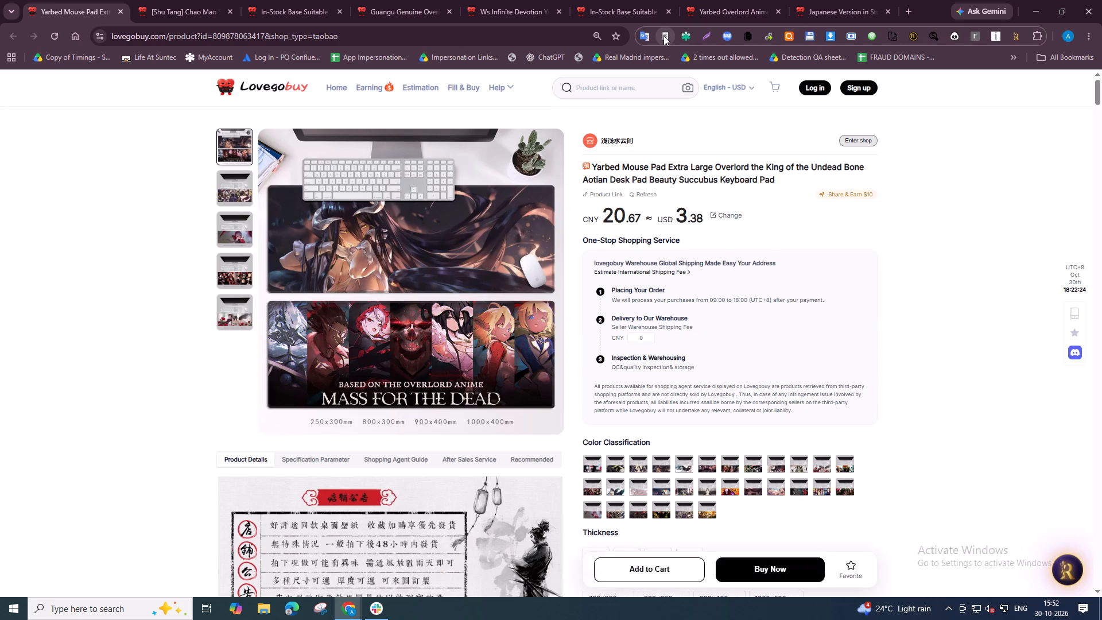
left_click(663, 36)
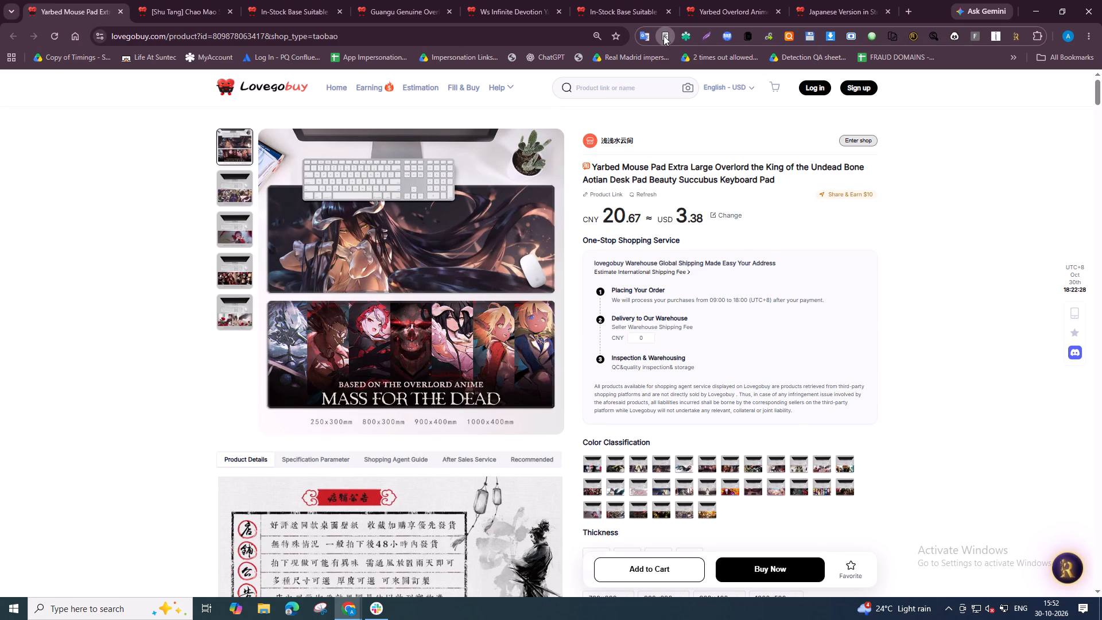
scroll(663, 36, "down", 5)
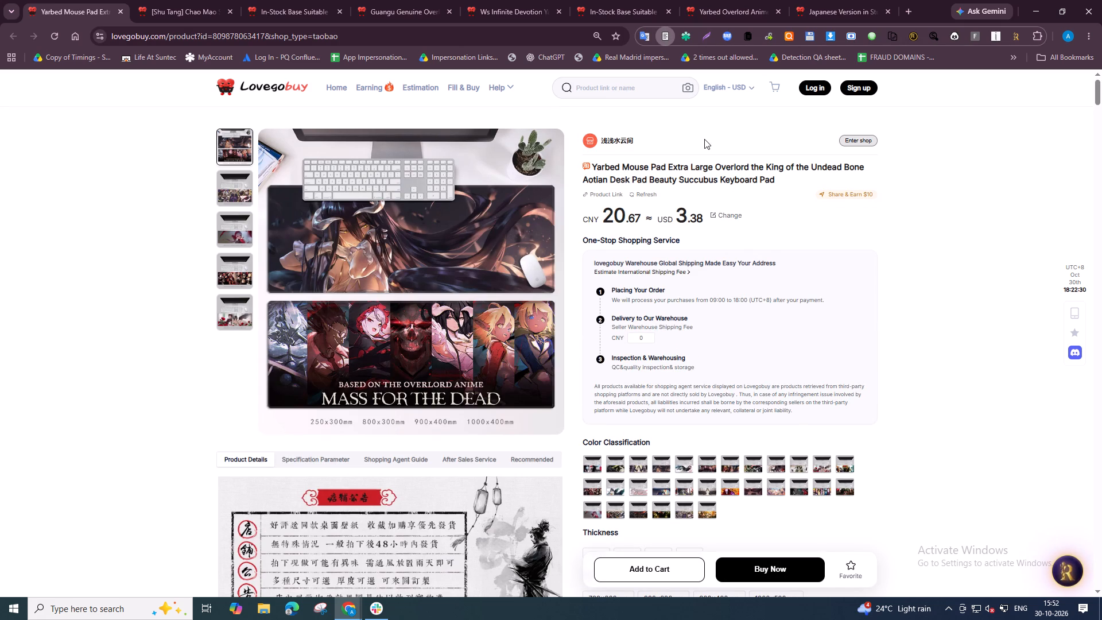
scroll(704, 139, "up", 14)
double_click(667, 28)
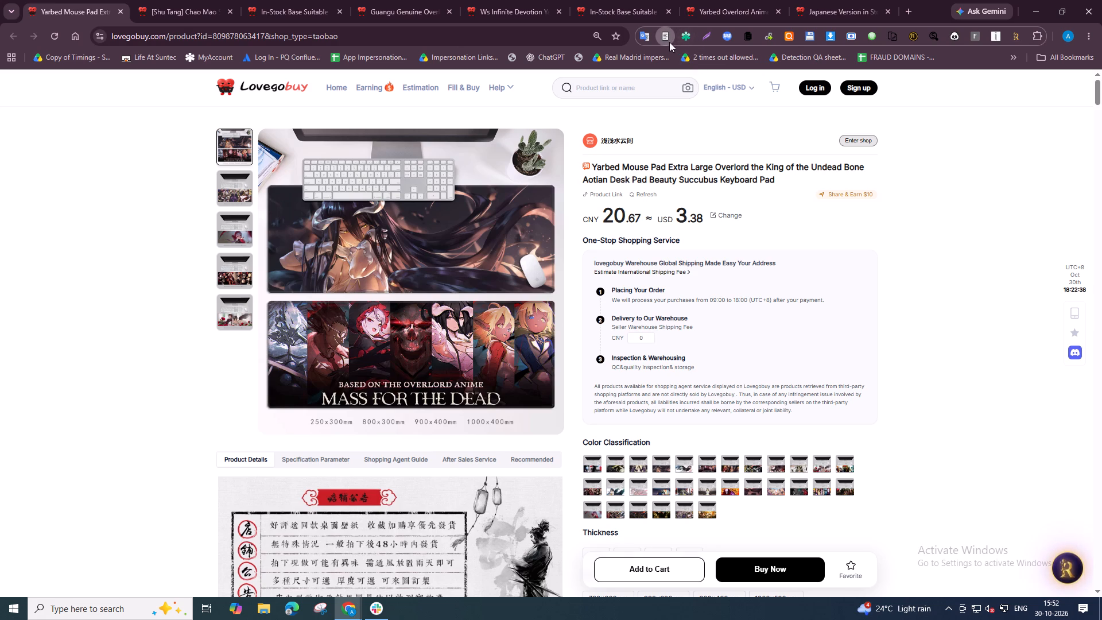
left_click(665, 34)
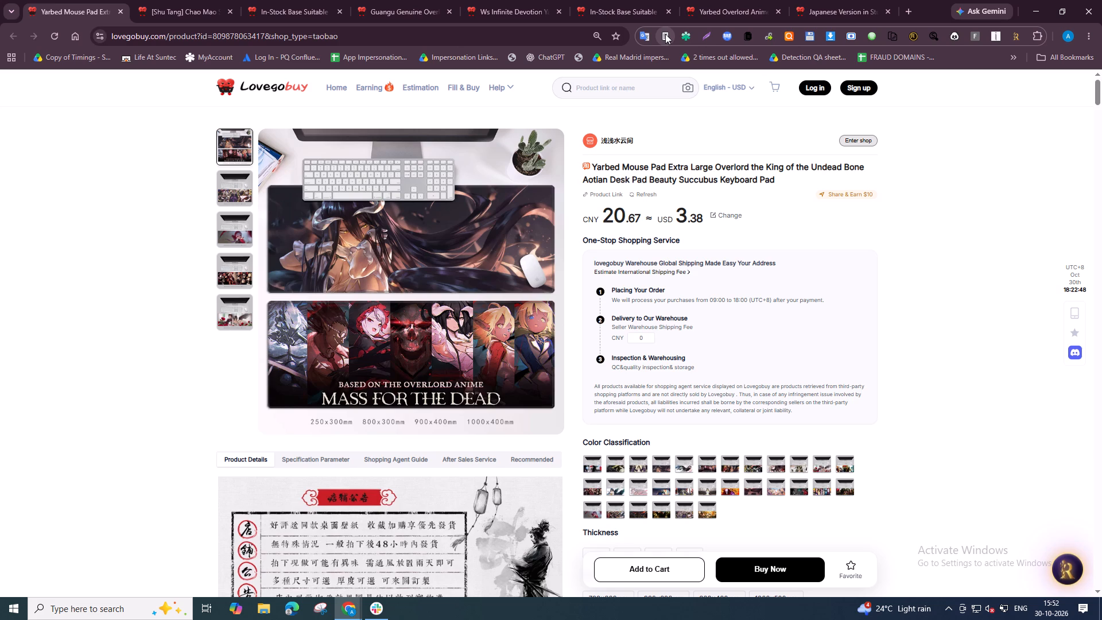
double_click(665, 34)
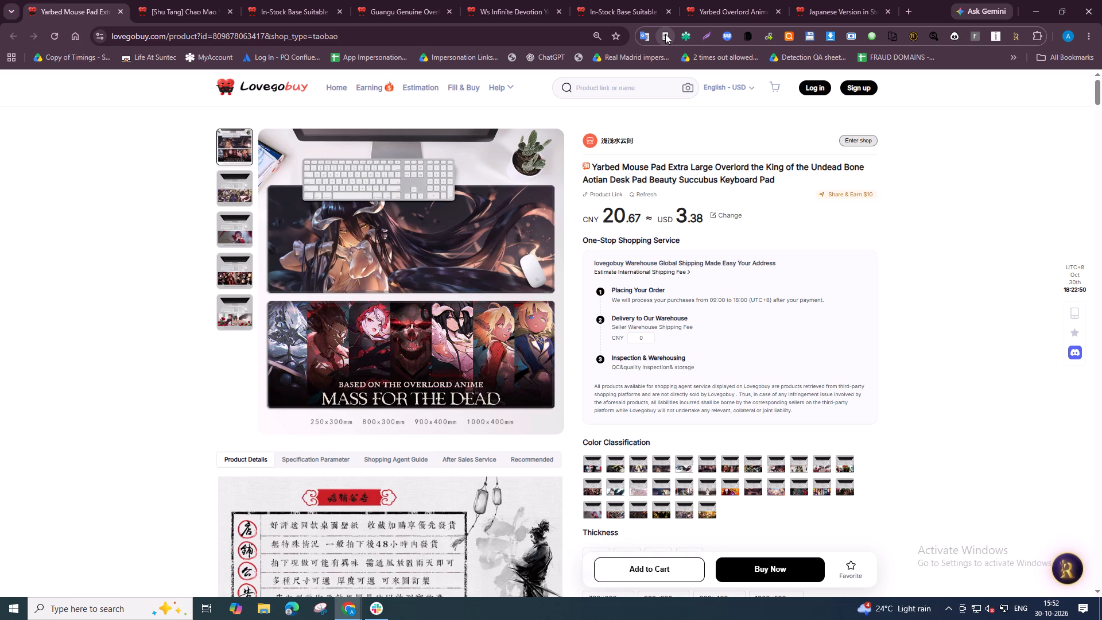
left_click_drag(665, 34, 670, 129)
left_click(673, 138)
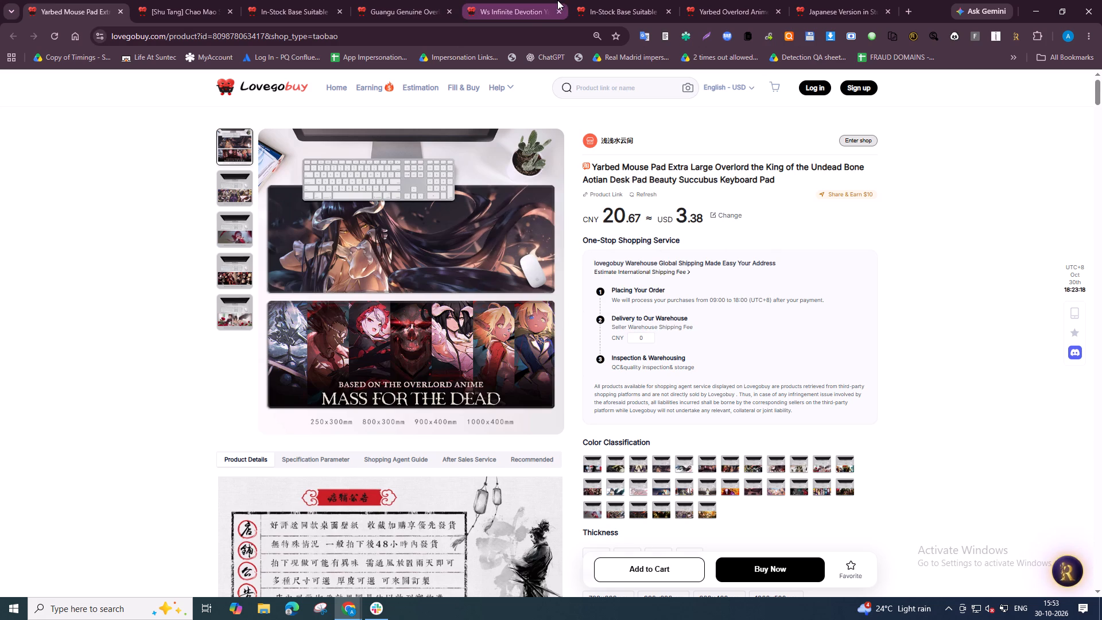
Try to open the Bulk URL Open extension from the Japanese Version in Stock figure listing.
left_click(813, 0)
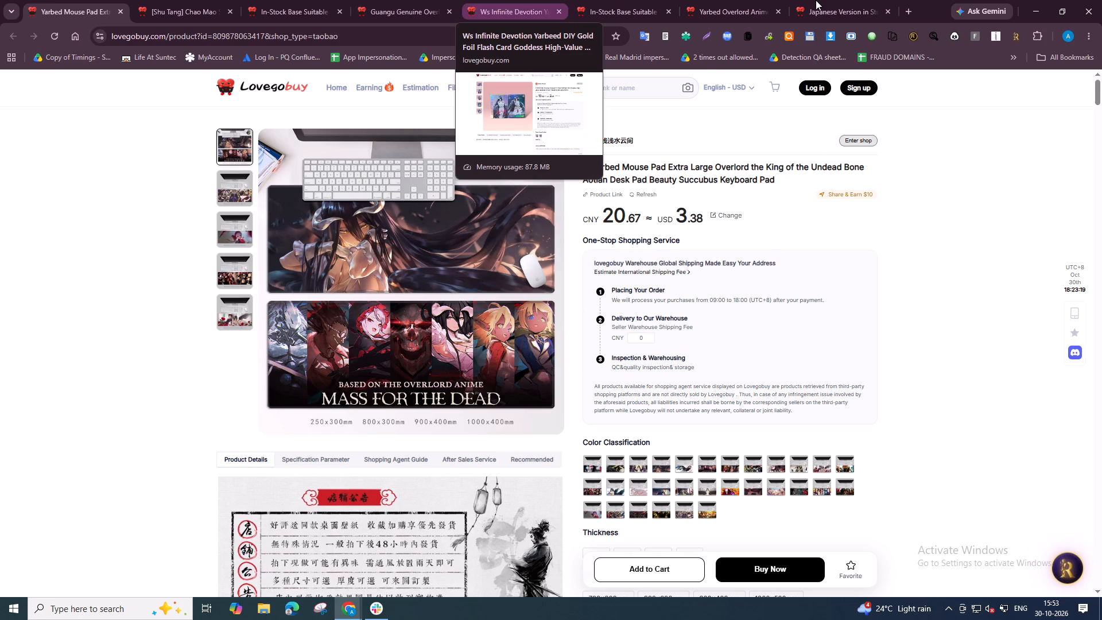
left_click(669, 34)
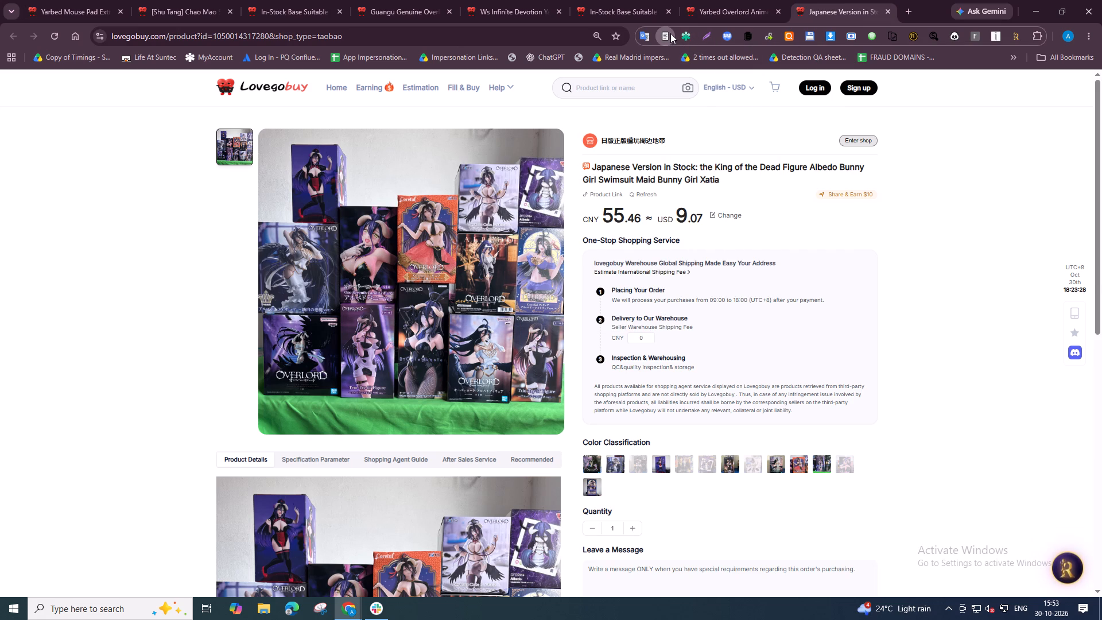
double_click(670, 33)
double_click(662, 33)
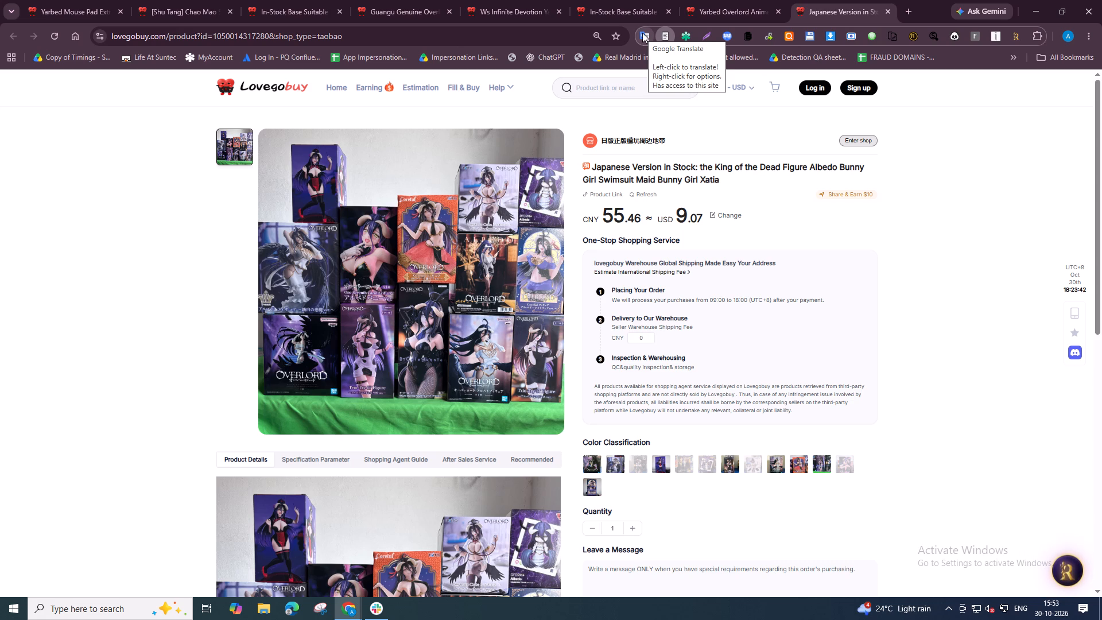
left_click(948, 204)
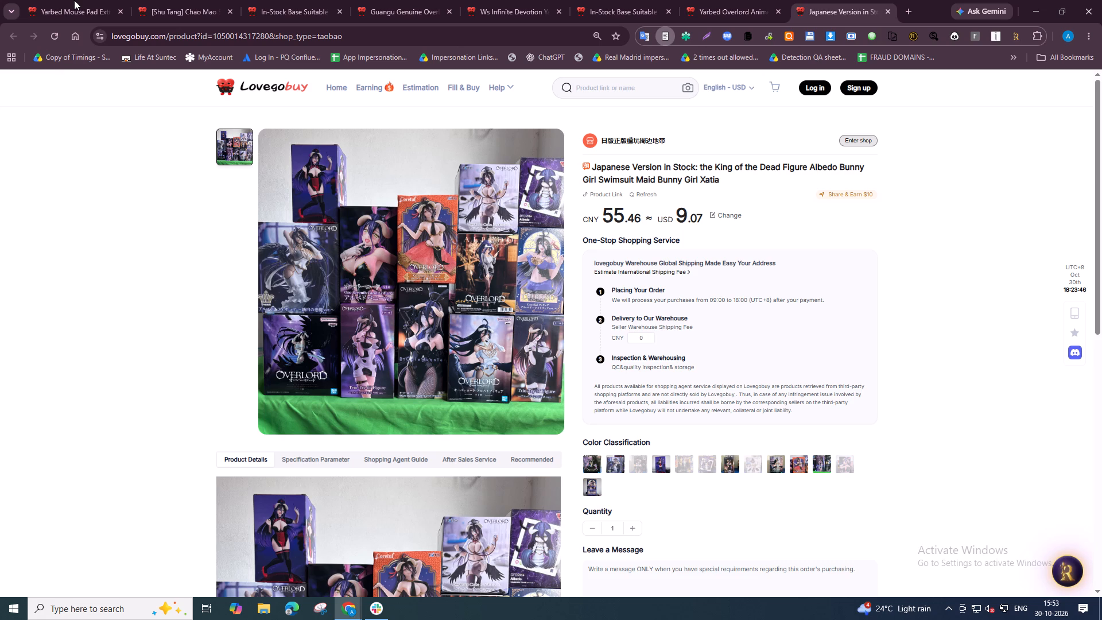
Copy the Yarbed Mouse Pad listing's link into cell C27846 of New Work and close that listing.
left_click(74, 0)
left_click(162, 36)
key("ctrl+c")
key("ctrl+c")
key("alt+Tab")
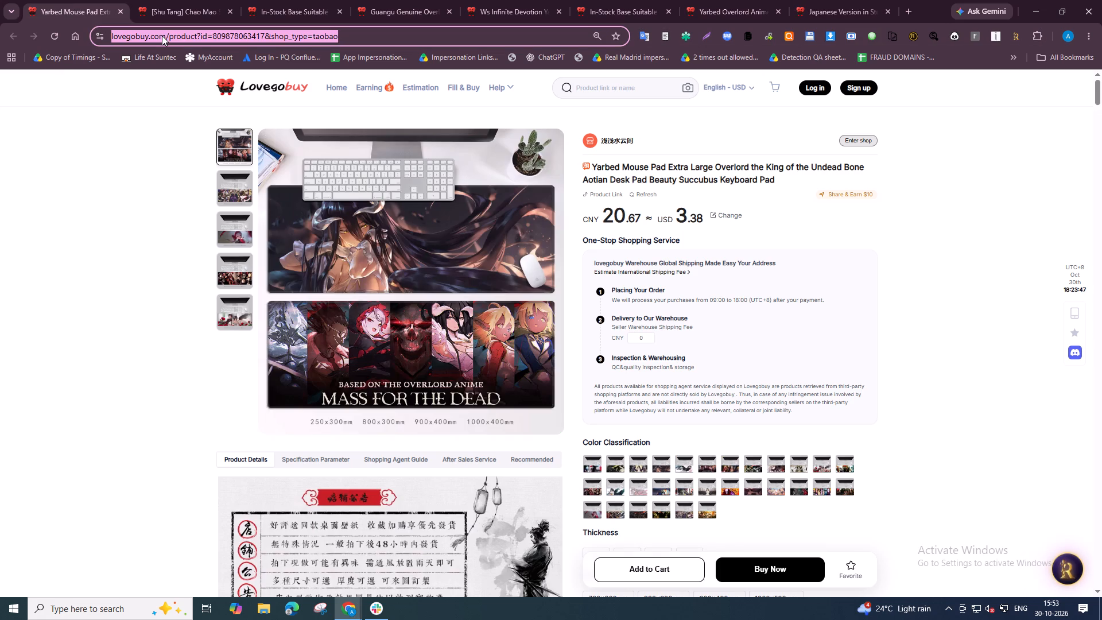
left_click(399, 0)
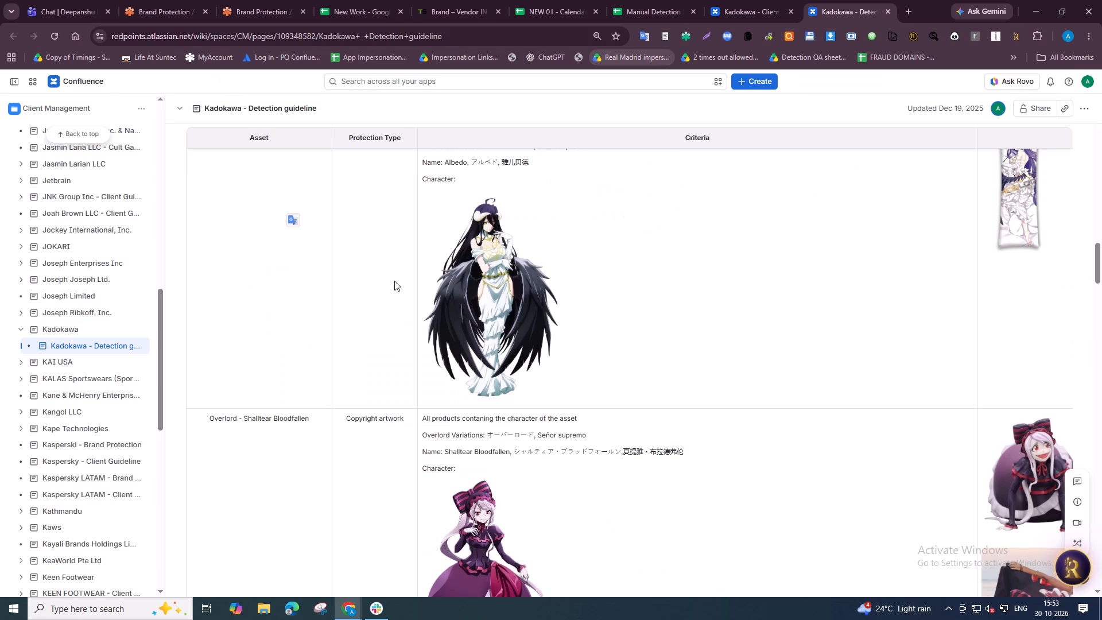
left_click(394, 281)
key("ctrl+v")
key("alt+Tab")
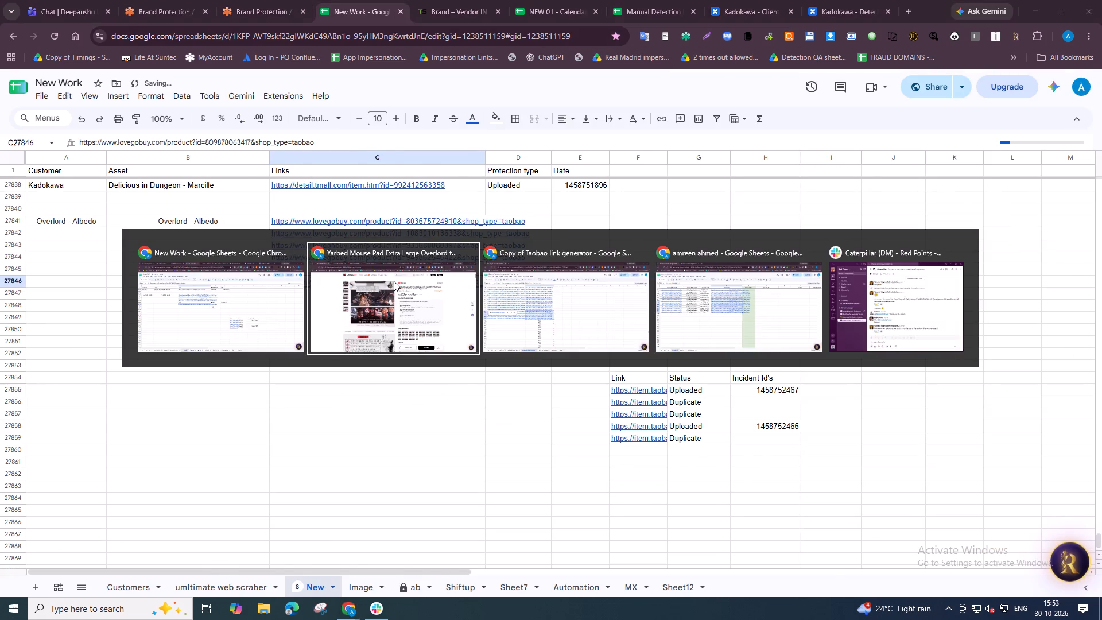
key("ctrl+w")
left_click(363, 38)
key("ctrl+c")
key("alt+Tab")
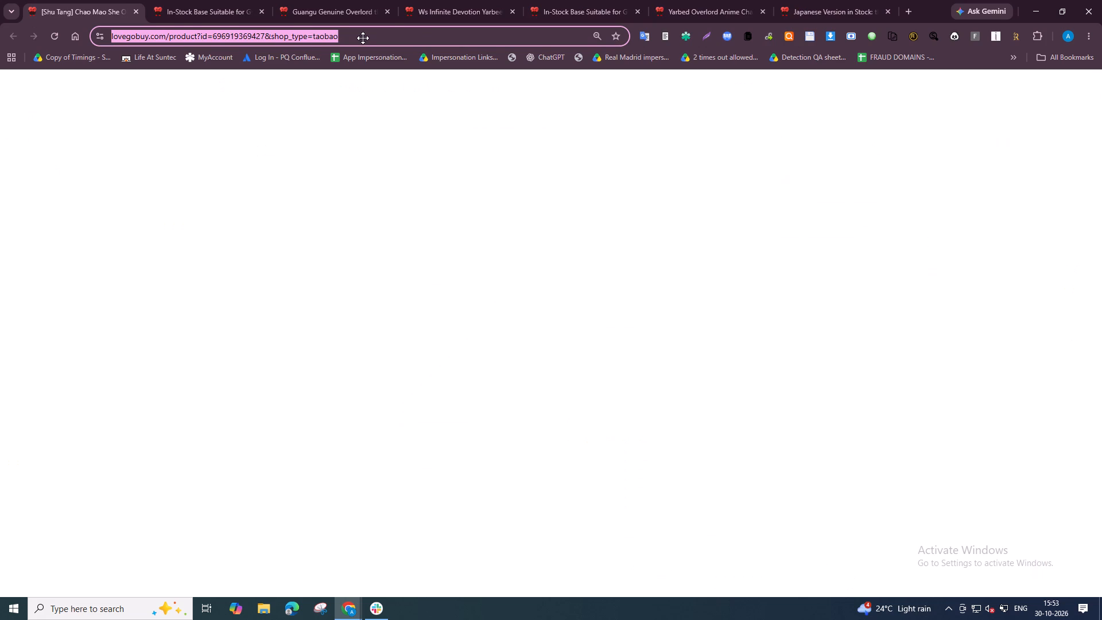
left_click(353, 267)
key("ctrl+v")
left_click(362, 332)
key("alt+Tab")
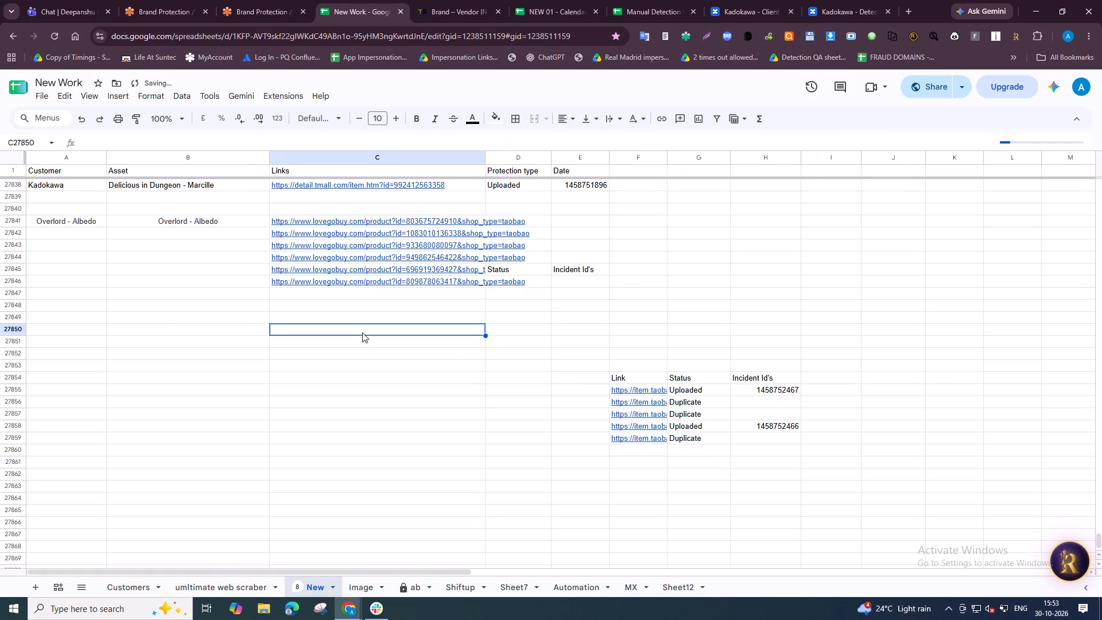
key("ctrl+w")
left_click(356, 45, "ctrl")
key("ctrl+c")
key("alt+Tab")
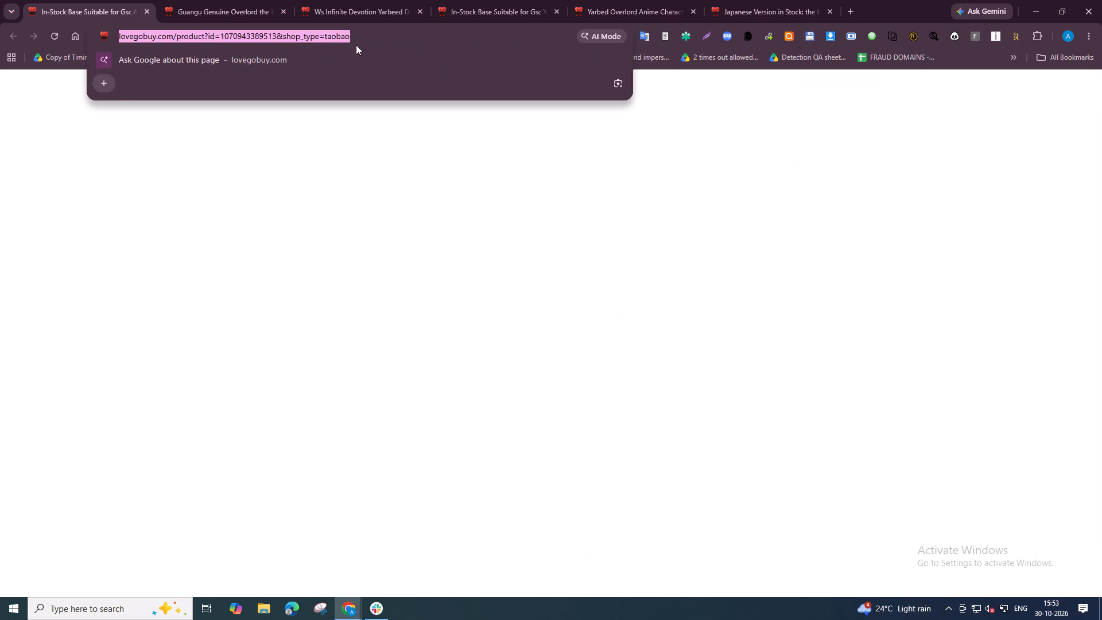
key("ctrl+v")
key("alt+Tab")
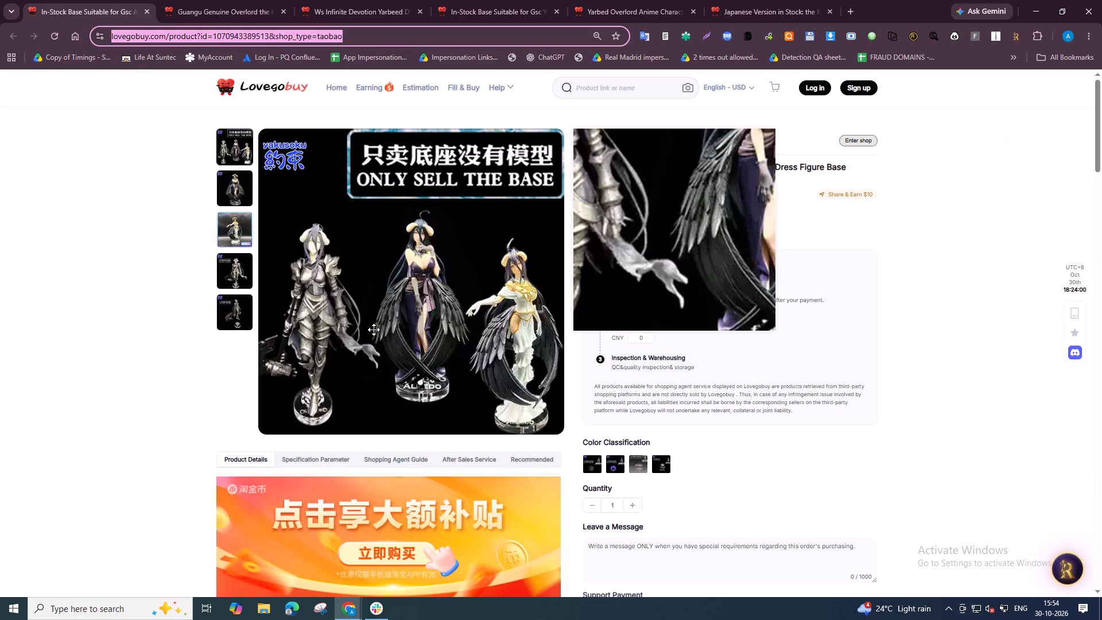
key("ctrl+w")
Copy the Guangu Genuine Overlord listing's link into cell C27848 of New Work and close that listing.
left_click(358, 40)
key("ctrl+c")
key("alt+Tab")
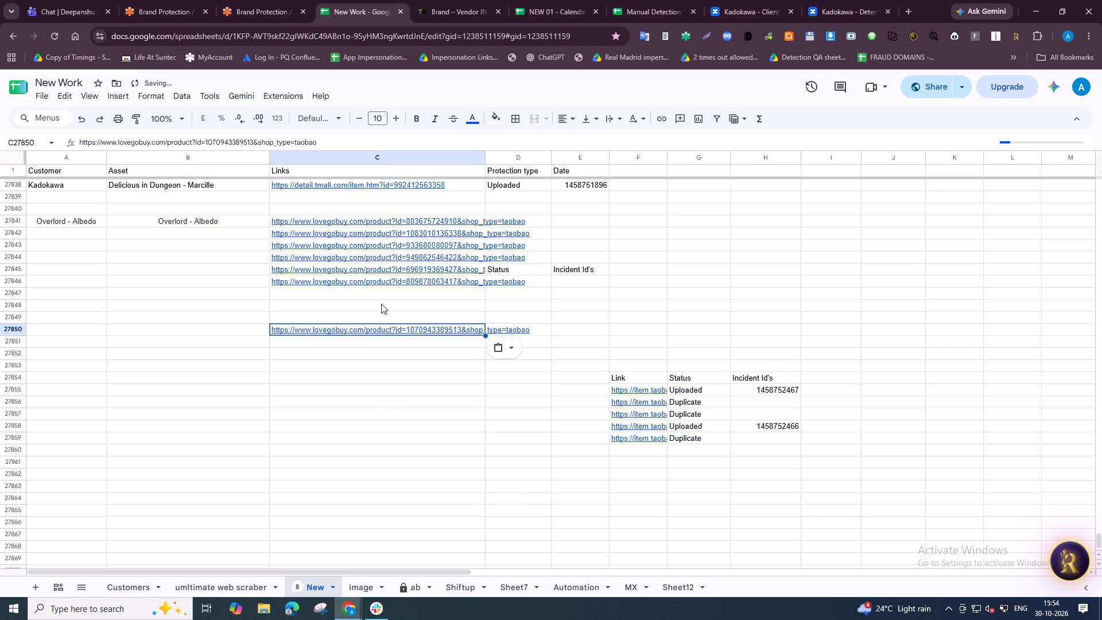
left_click(381, 304)
key("ctrl+v")
key("alt+Tab")
key("ctrl+w")
Copy the Ws Infinite Devotion card listing's link into cell C27847 of New Work and close that listing.
left_click(350, 37)
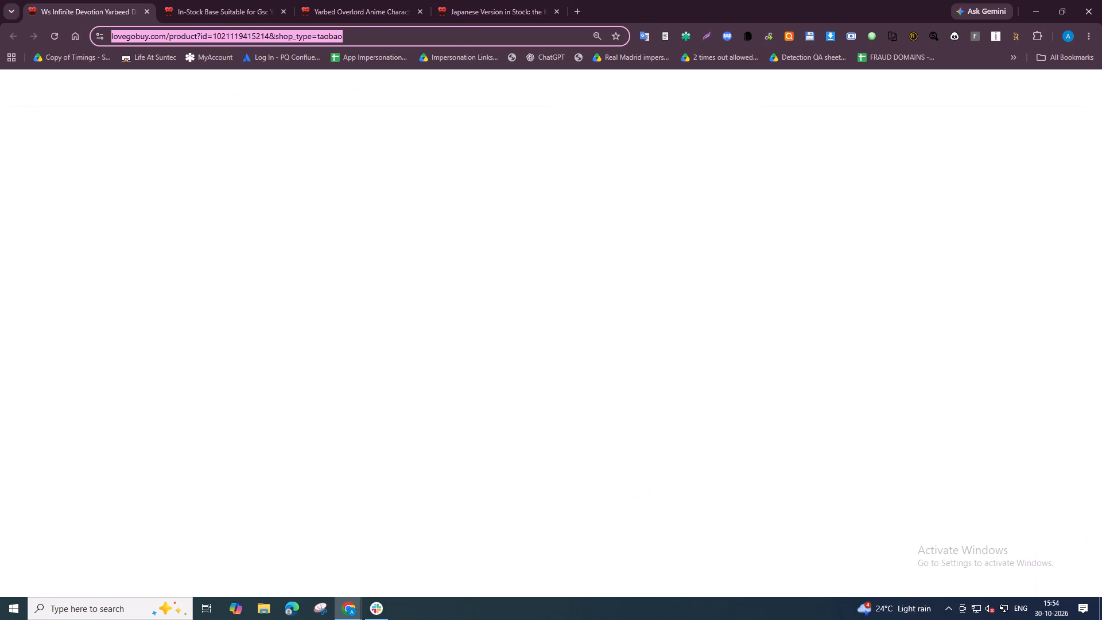
key("ctrl+c")
key("alt+Tab")
left_click(366, 295)
key("ctrl+v")
key("alt+Tab")
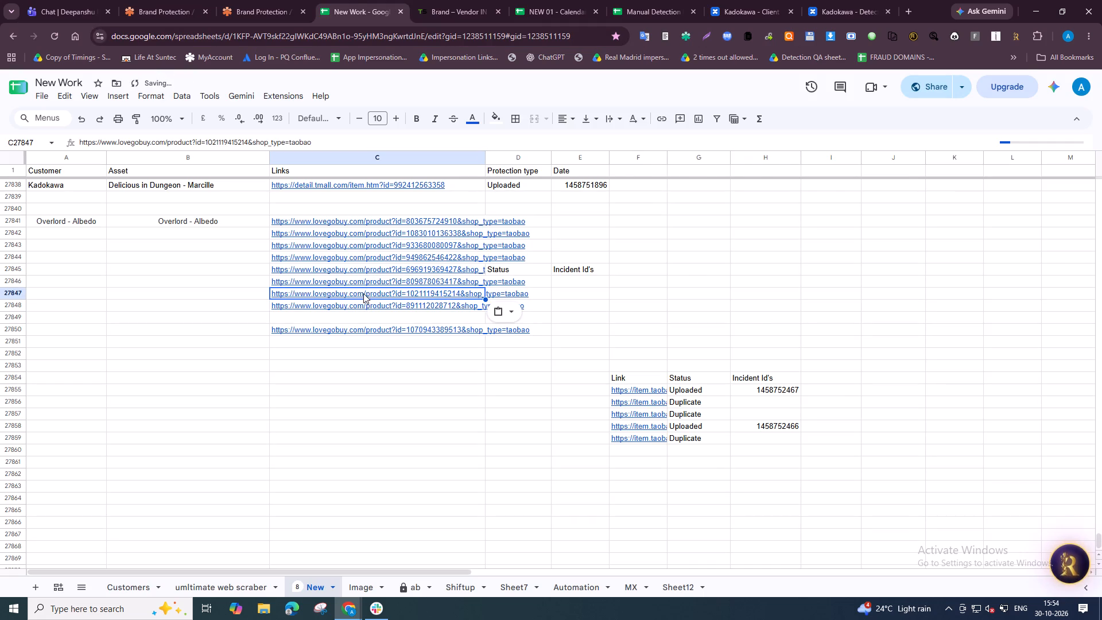
key("ctrl+w")
left_click(420, 34)
key("ctrl+c")
key("alt+Tab")
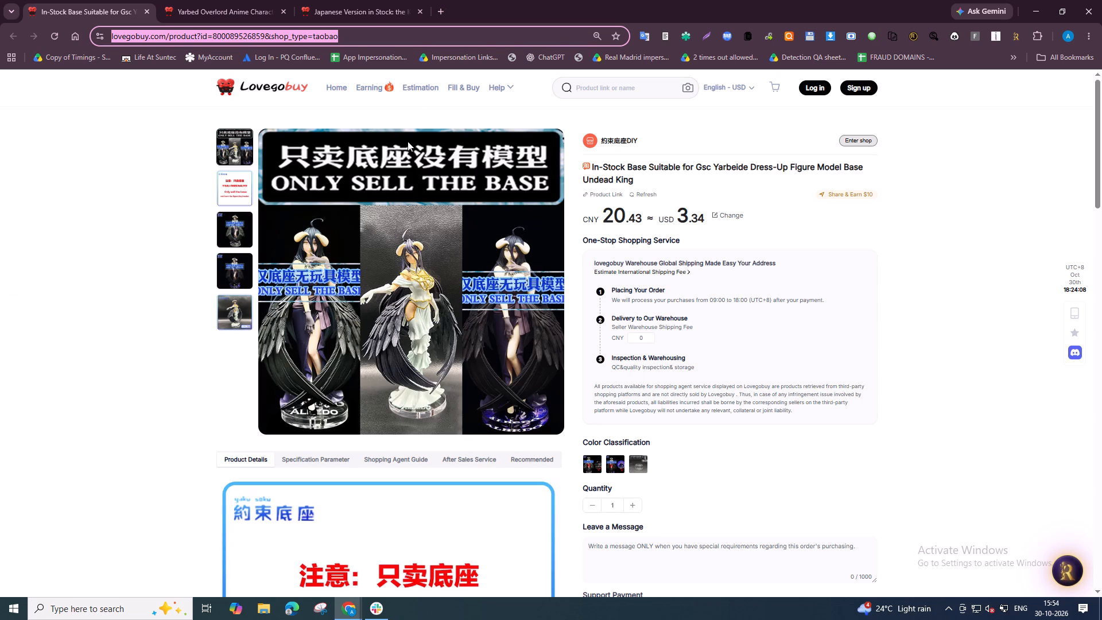
left_click(382, 320)
key("ctrl+v")
key("alt+Tab")
key("ctrl+w")
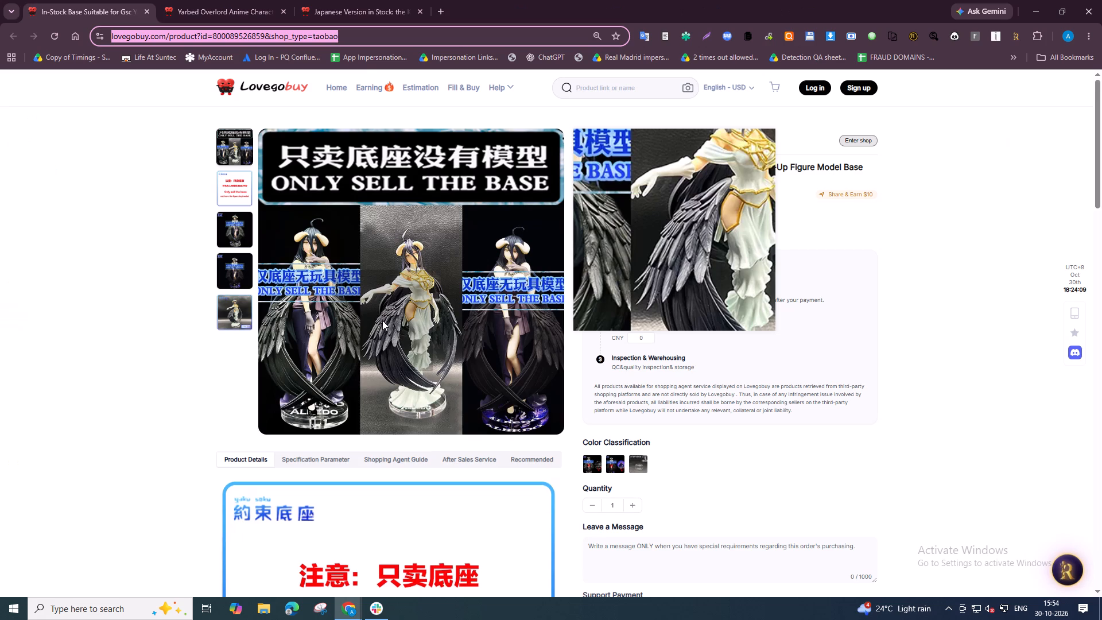
Copy the Yarbed Overlord acrylic standee listing's link into cell C27851 of New Work and close that listing.
left_click(361, 34)
key("ctrl+c")
key("alt+Tab")
left_click(387, 344)
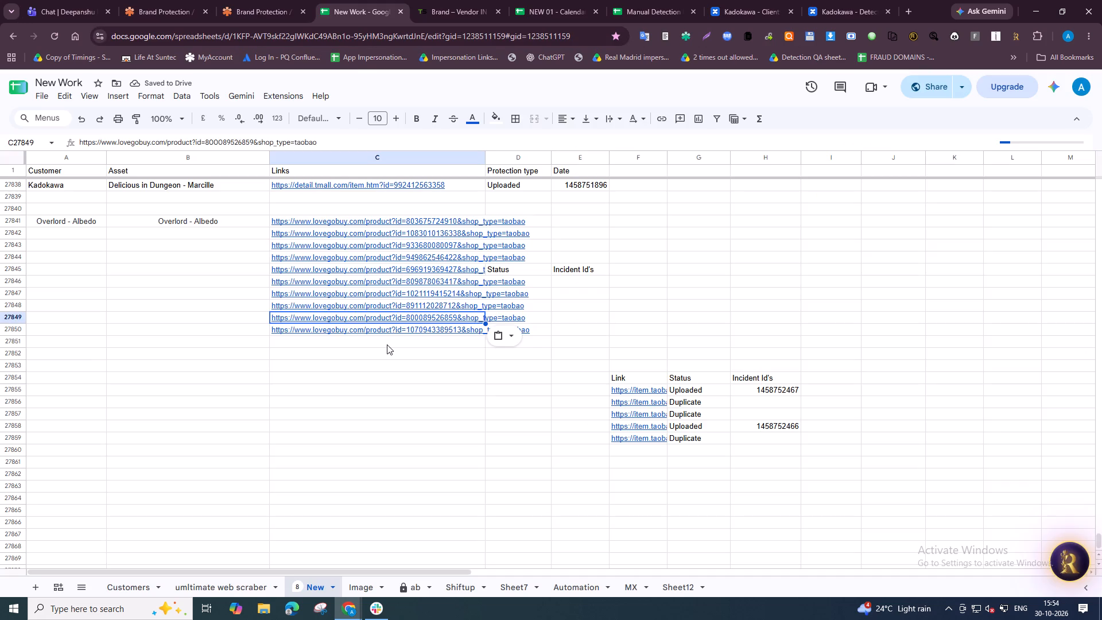
key("ctrl+v")
key("alt+Tab")
key("ctrl+w")
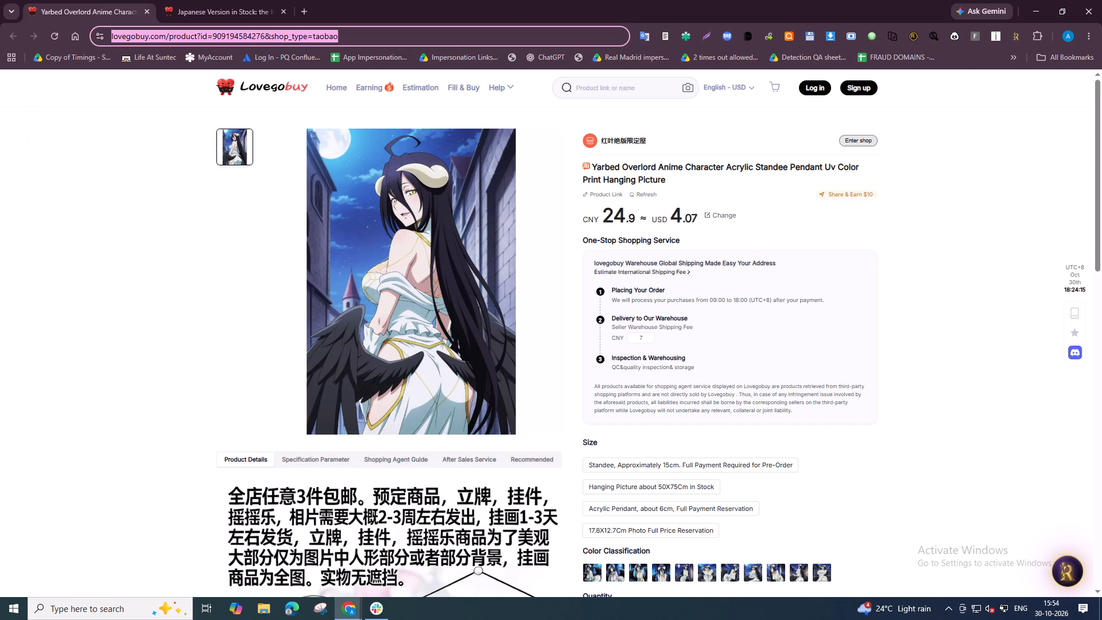
Copy the Japanese Version in Stock figure listing's link into cell C27852 of New Work.
left_click(358, 33)
key("ctrl+c")
key("alt+Tab")
left_click(417, 420)
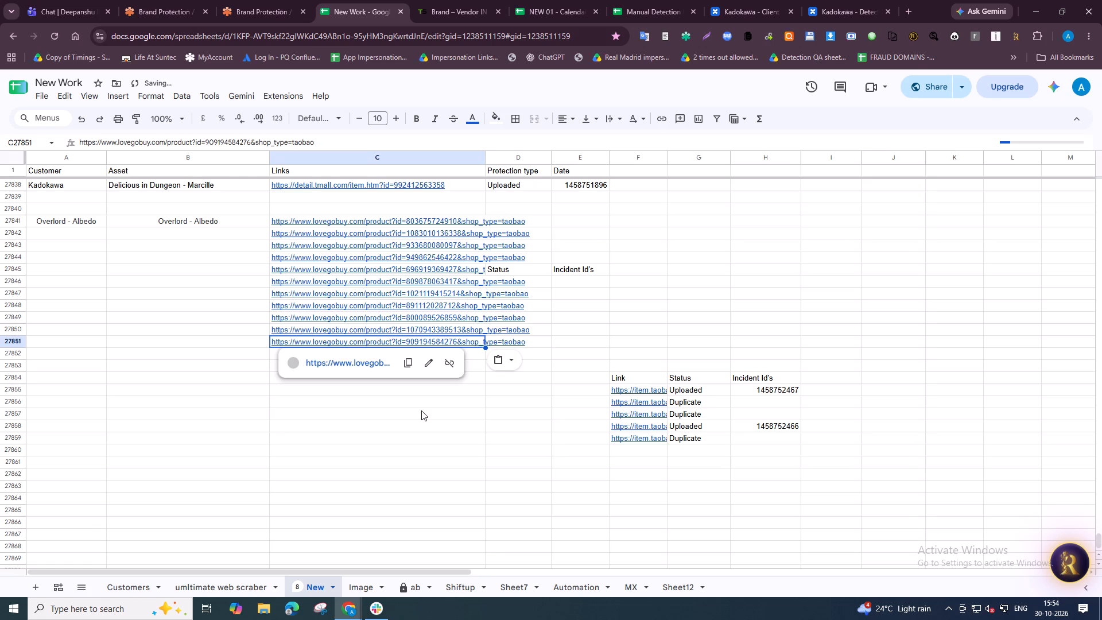
left_click(443, 357)
key("ctrl+v")
Copy the Albedo links in C27841:C27852 and paste them as values from A2358 in the Taobao link generator's lovegobuy to taobao sheet.
key("ctrl+shift+Up")
key("ctrl+c")
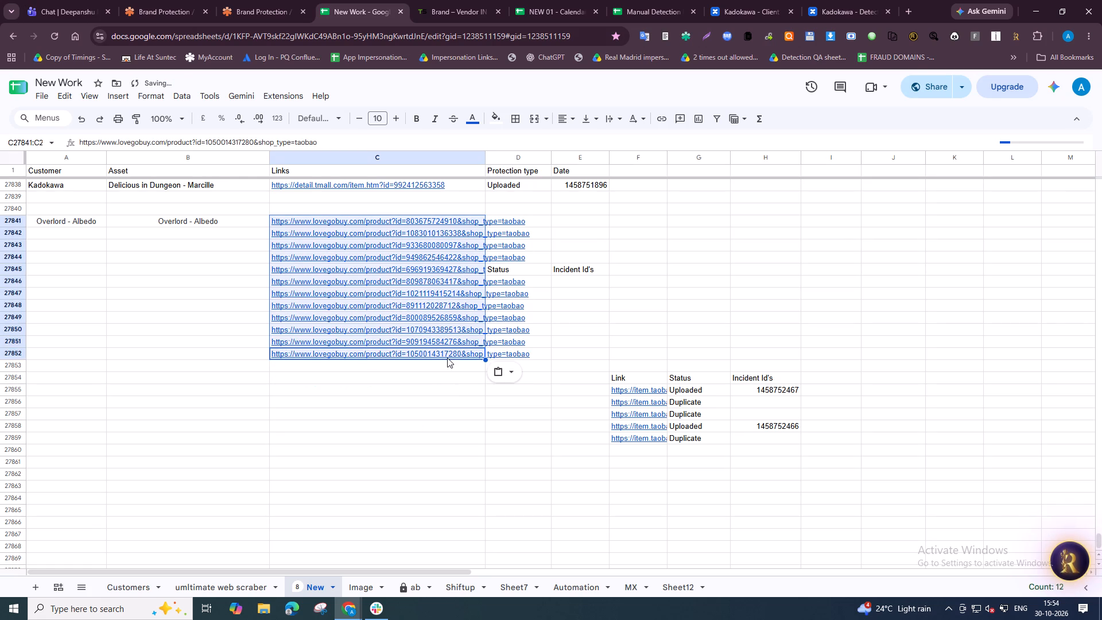
key("ctrl+c")
key("ctrl+c")
key("alt+Tab")
key("alt+Tab")
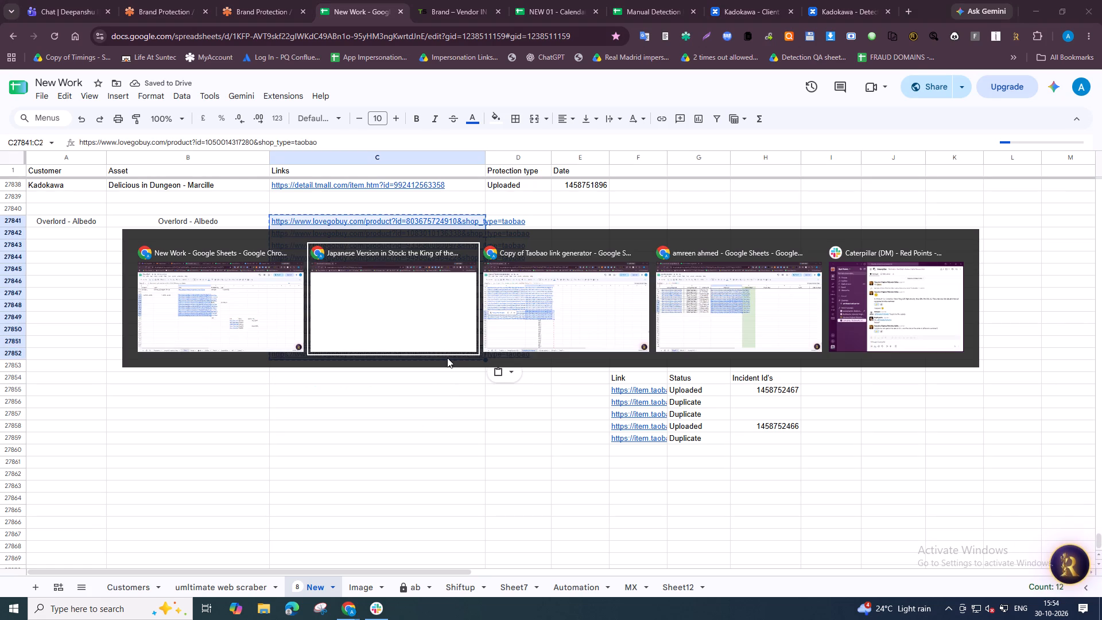
left_click(255, 392)
key("ctrl+shift+v")
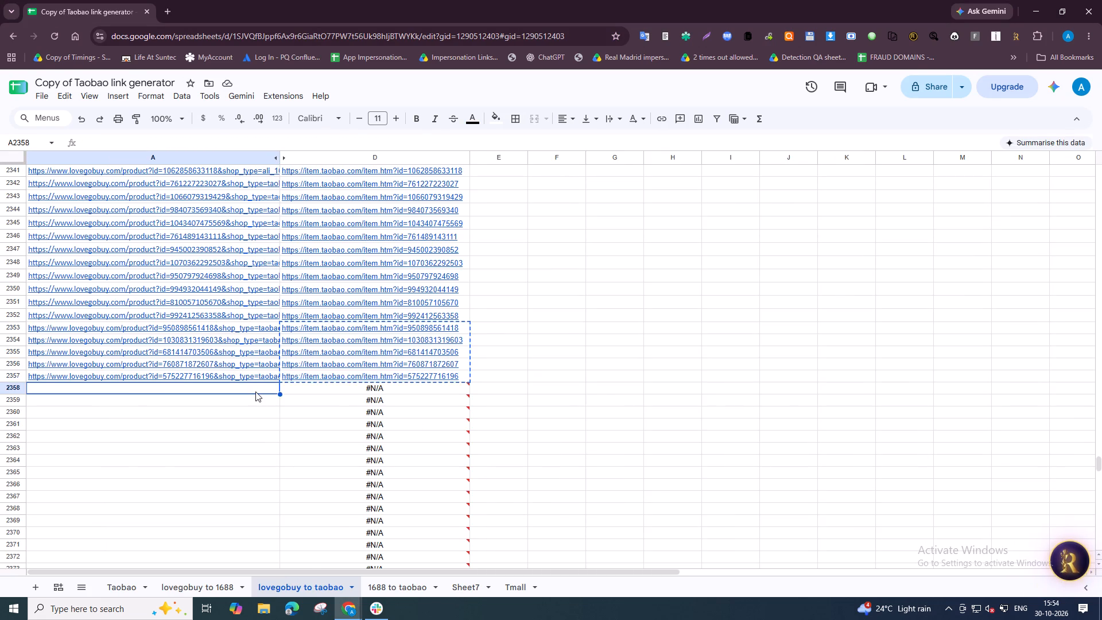
Copy the converted Taobao links in D2358:D2369 and paste them as values from C27858 in New Work.
key("Right")
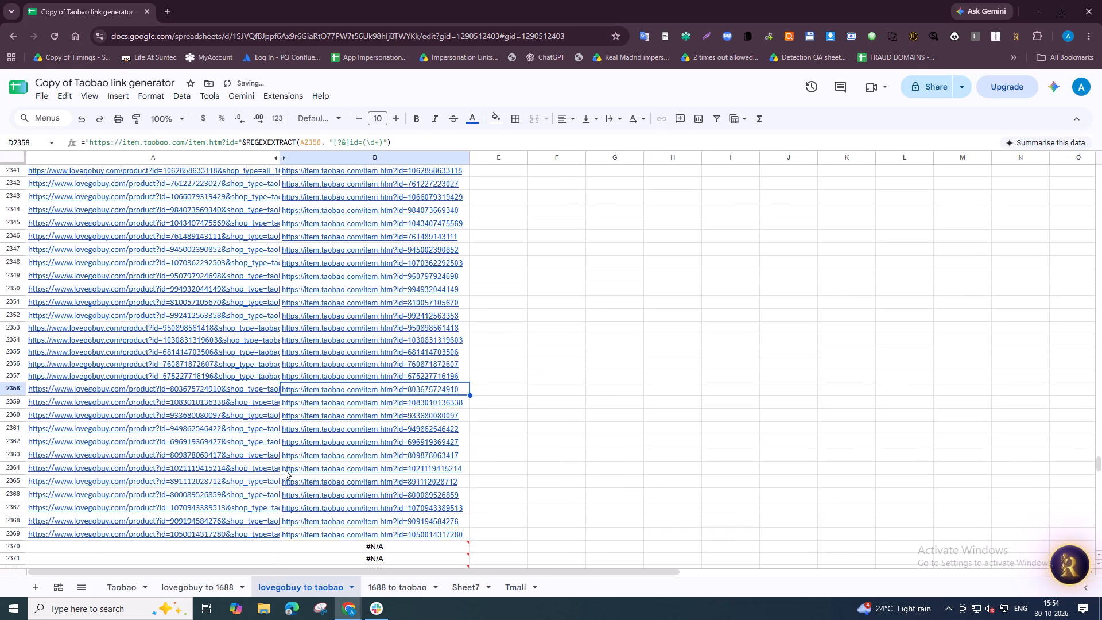
left_click(298, 535, "shift")
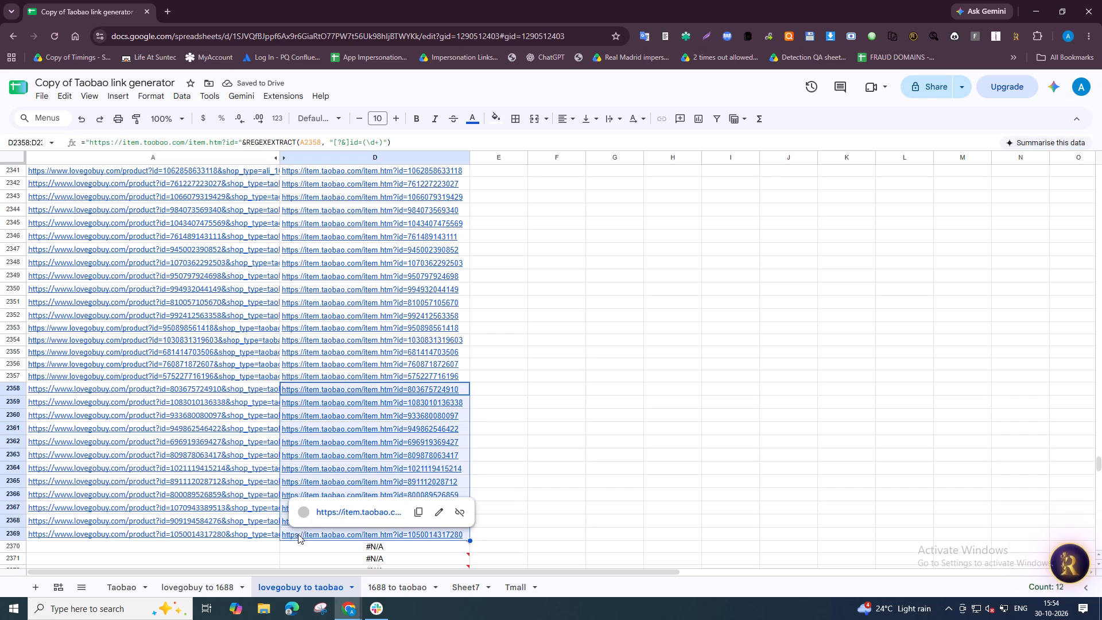
key("ctrl+c")
key("ctrl+c")
key("alt+Tab")
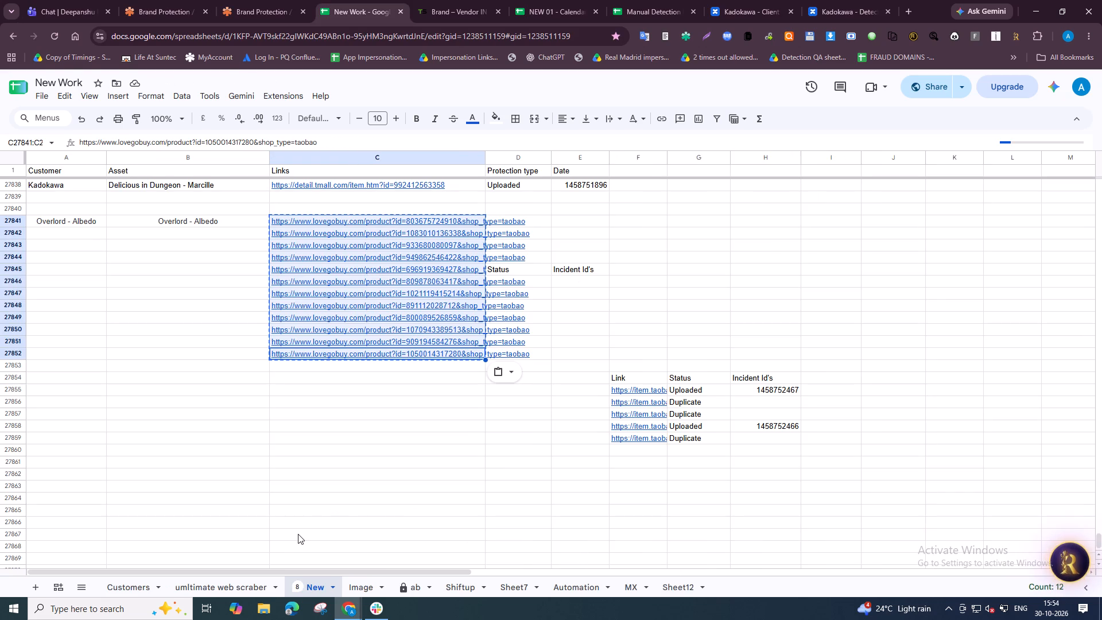
left_click(313, 422)
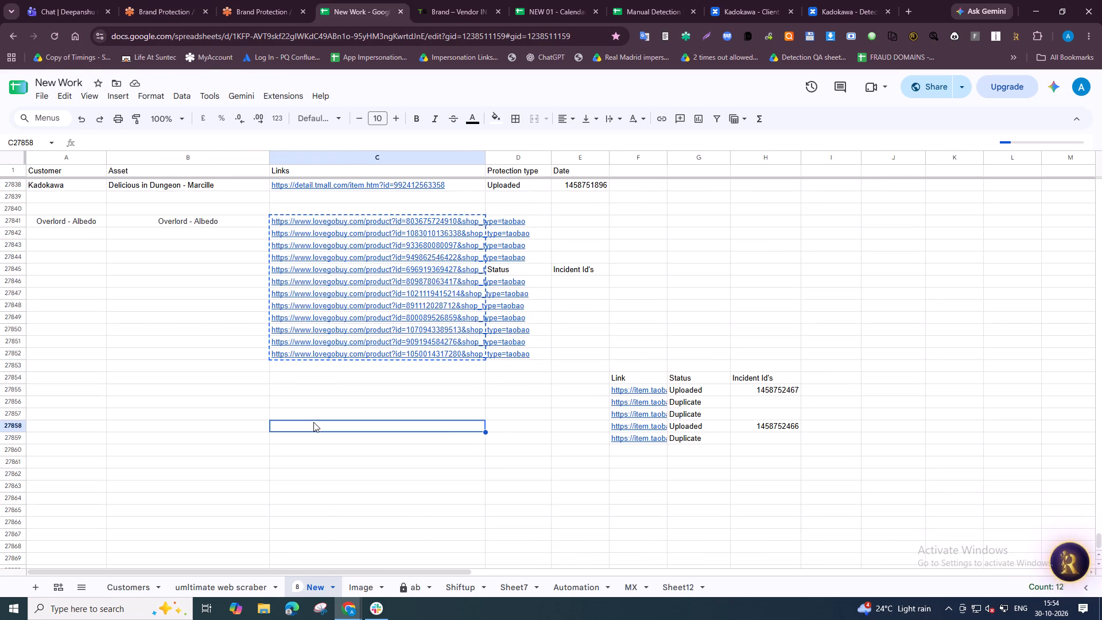
key("ctrl+shift+v")
Copy the asset name from B27841, clear the submitted Ainz list in Red Points, and set the new incident's asset to Overlord - Albedo.
left_click(239, 215)
left_click(236, 219)
key("ctrl+c")
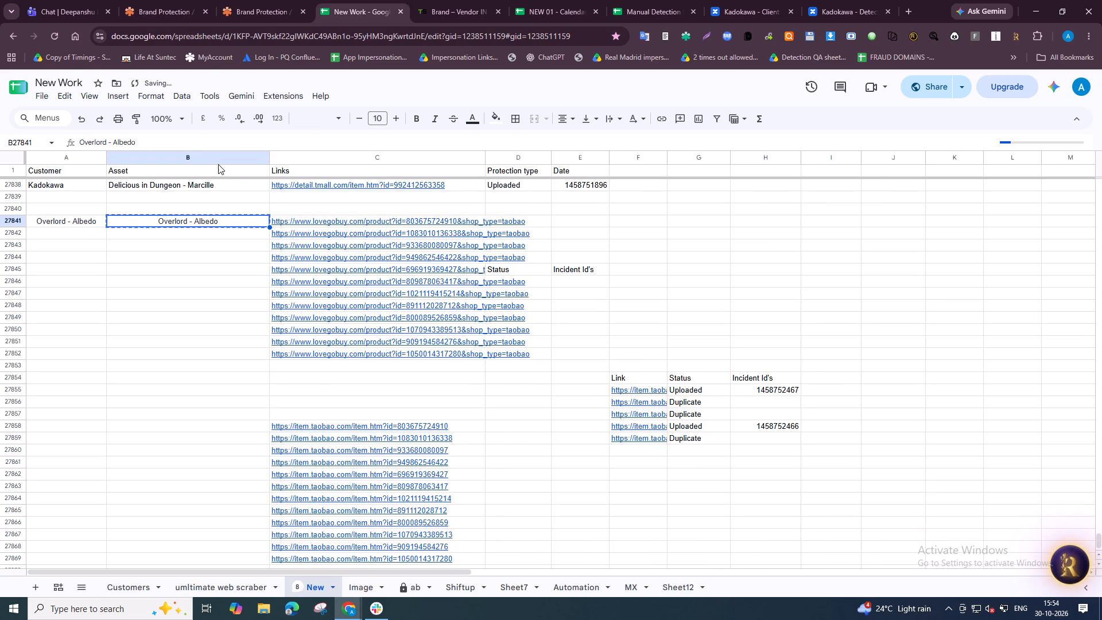
left_click(169, 0)
left_click(306, 570)
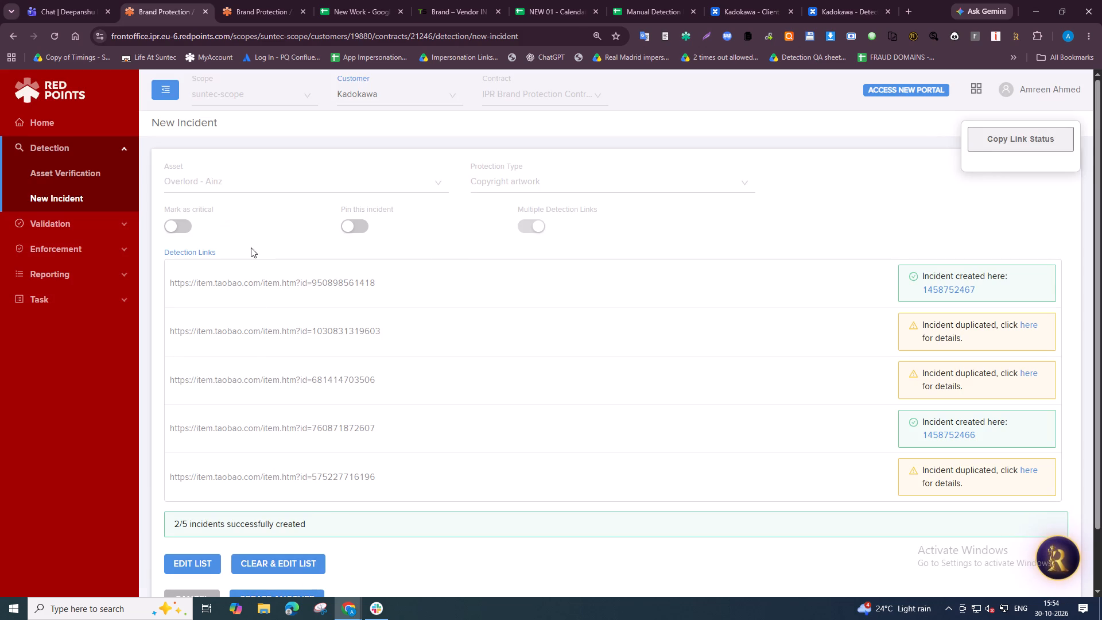
left_click(246, 183)
key("ctrl+v")
left_click(241, 204)
left_click(287, 361)
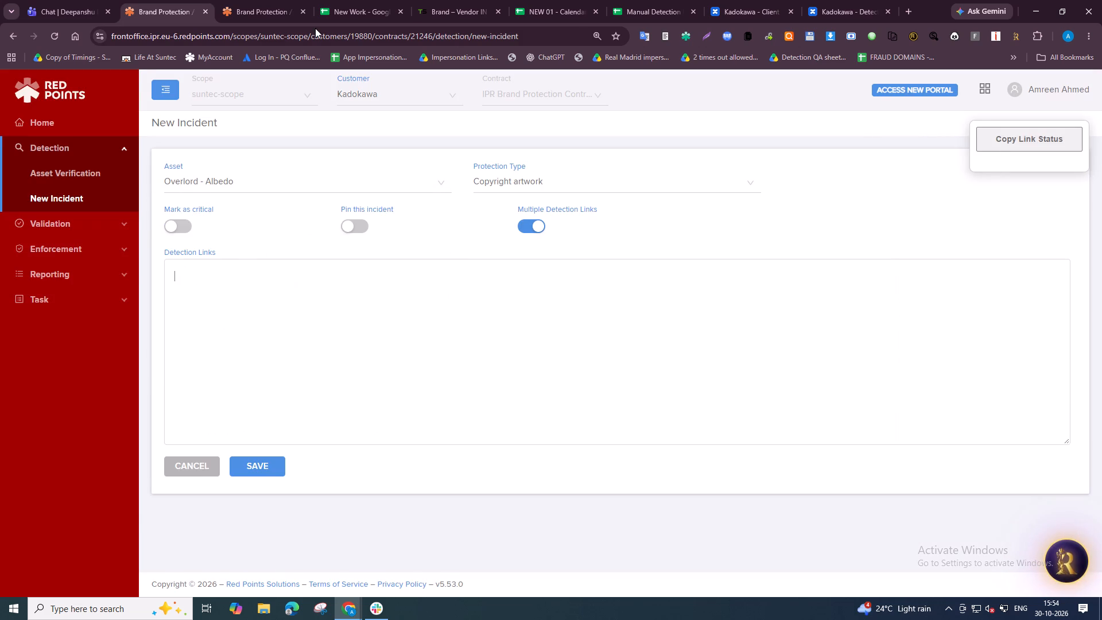
Copy the Taobao links in C27858:C27869 into the Overlord - Albedo incident's detection links and save them.
left_click(347, 0)
left_click(371, 415)
key("Down")
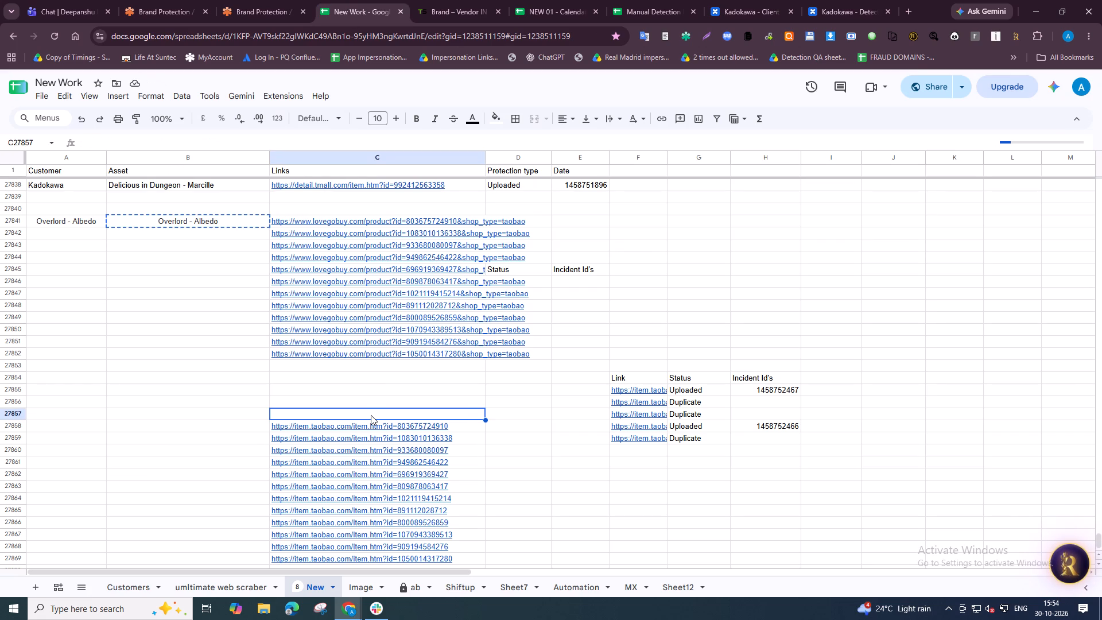
key("ctrl+shift+Down")
key("ctrl+c")
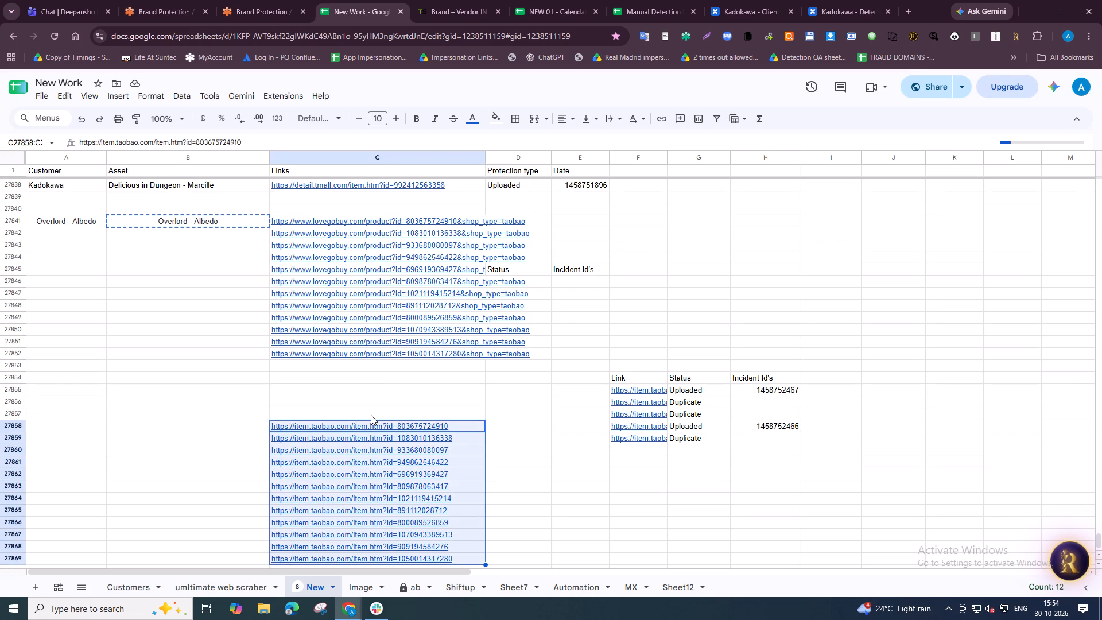
key("ctrl+c")
key("ctrl+c")
left_click(838, 0)
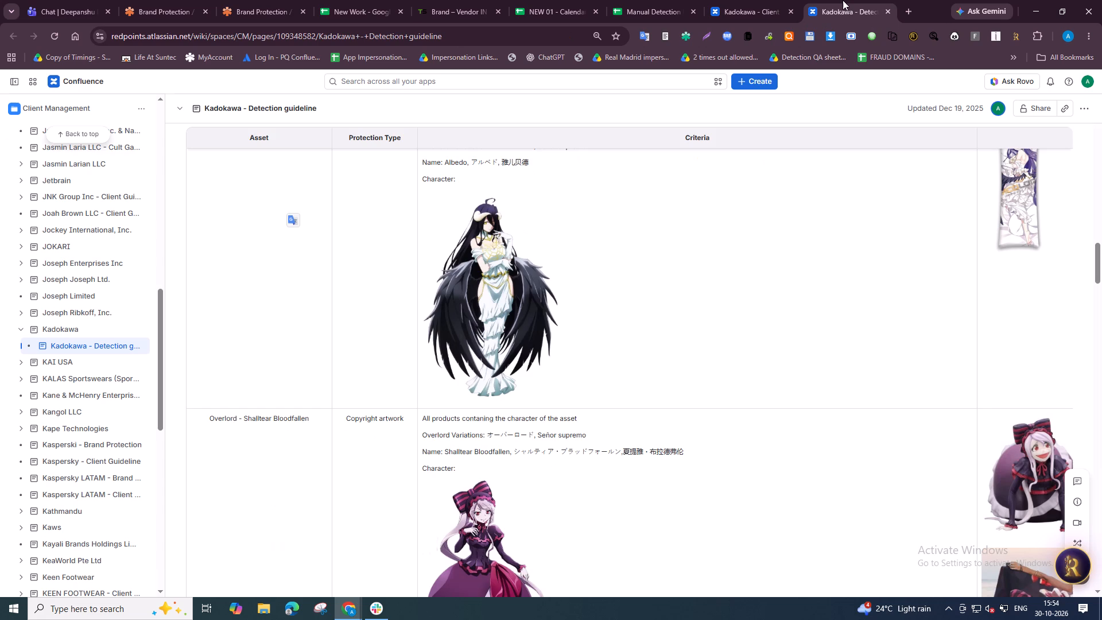
scroll(362, 355, "up", 2)
left_click(183, 0)
left_click(267, 389)
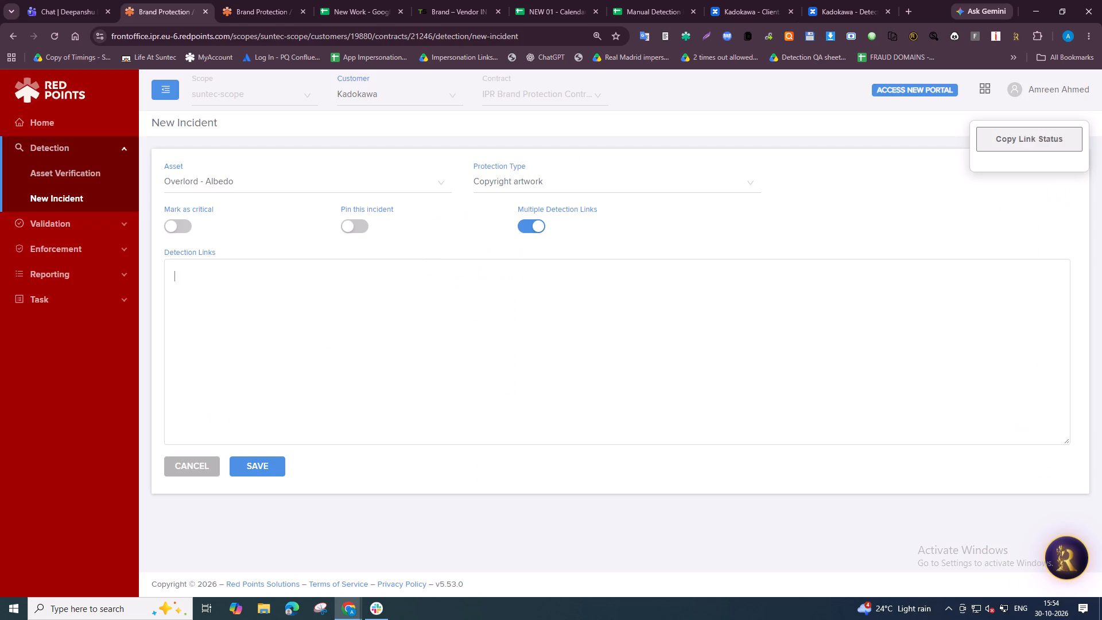
key("ctrl+v")
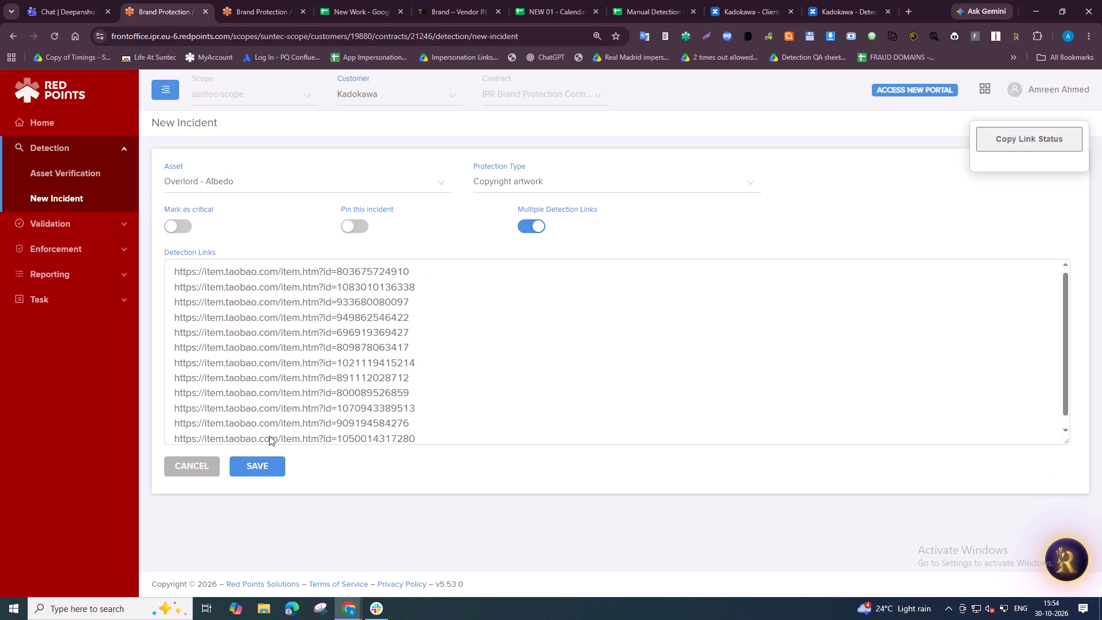
left_click(270, 467)
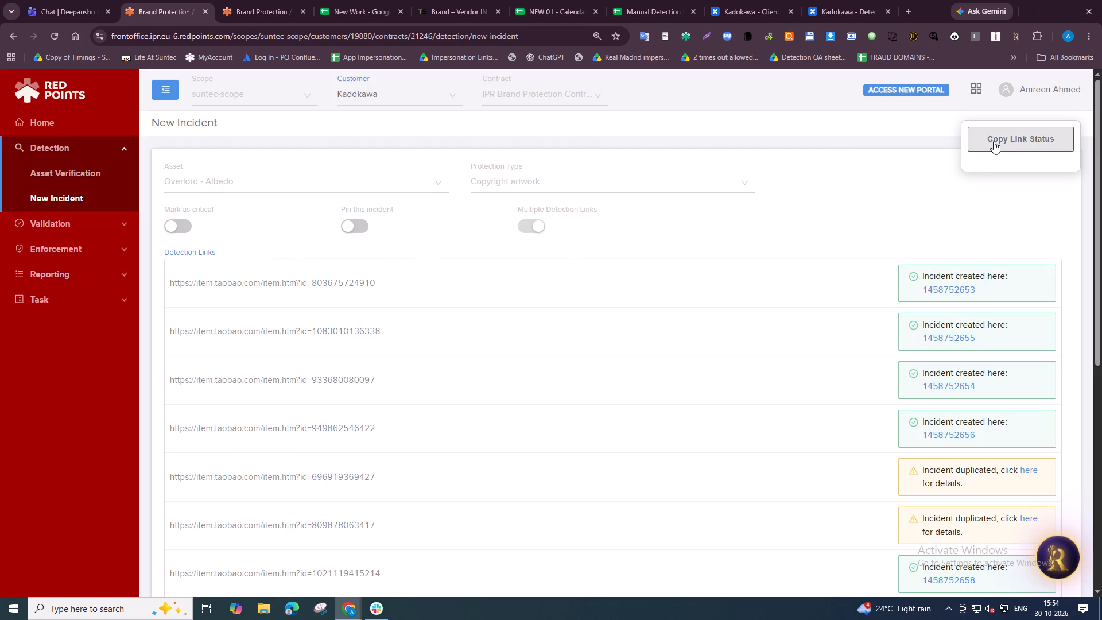
Copy the link statuses, and clear C27858:C27869, C27841:C27852 and the stray headings in D27845:E27845 of New Work.
left_click(994, 141)
left_click(338, 0)
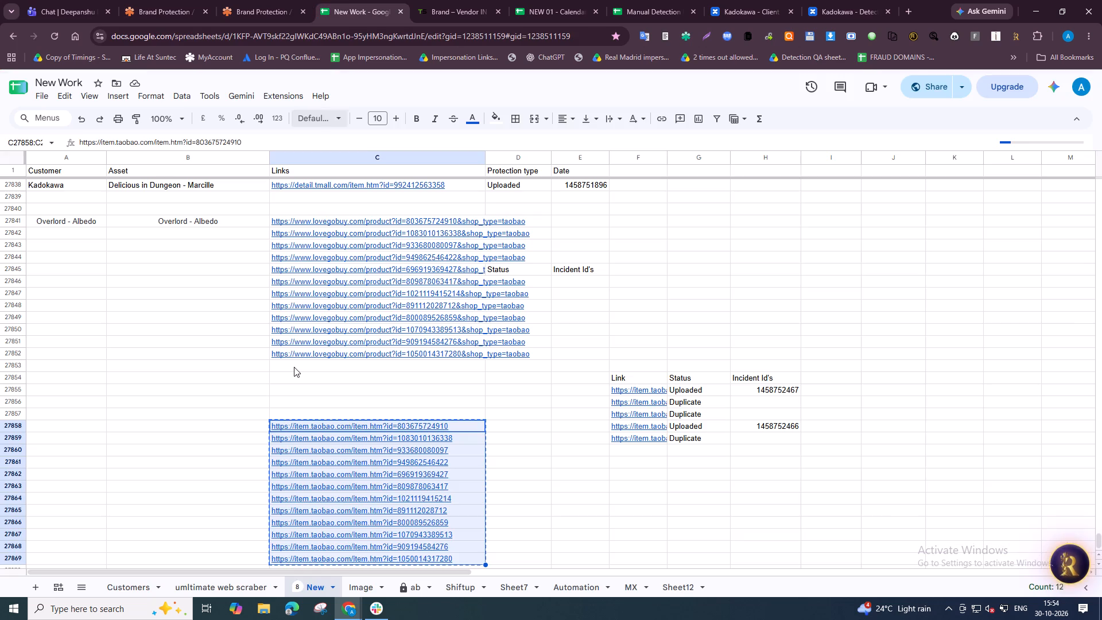
key("Delete")
key("ctrl+Up")
key("ctrl+shift+Up")
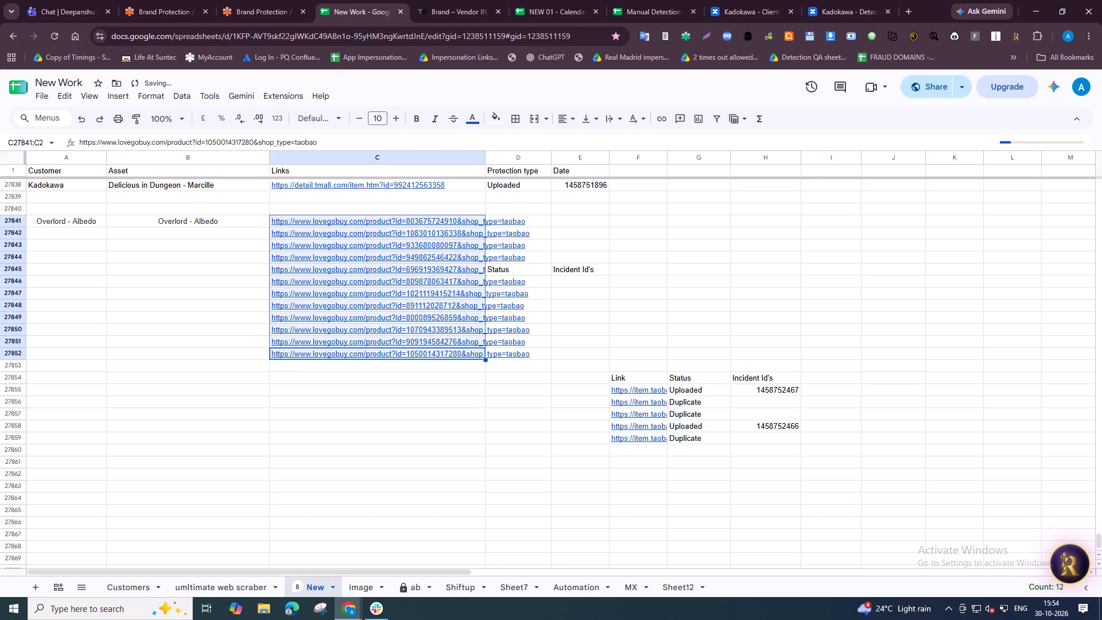
key("Delete")
key("Up")
key("Right")
key("ctrl+Up")
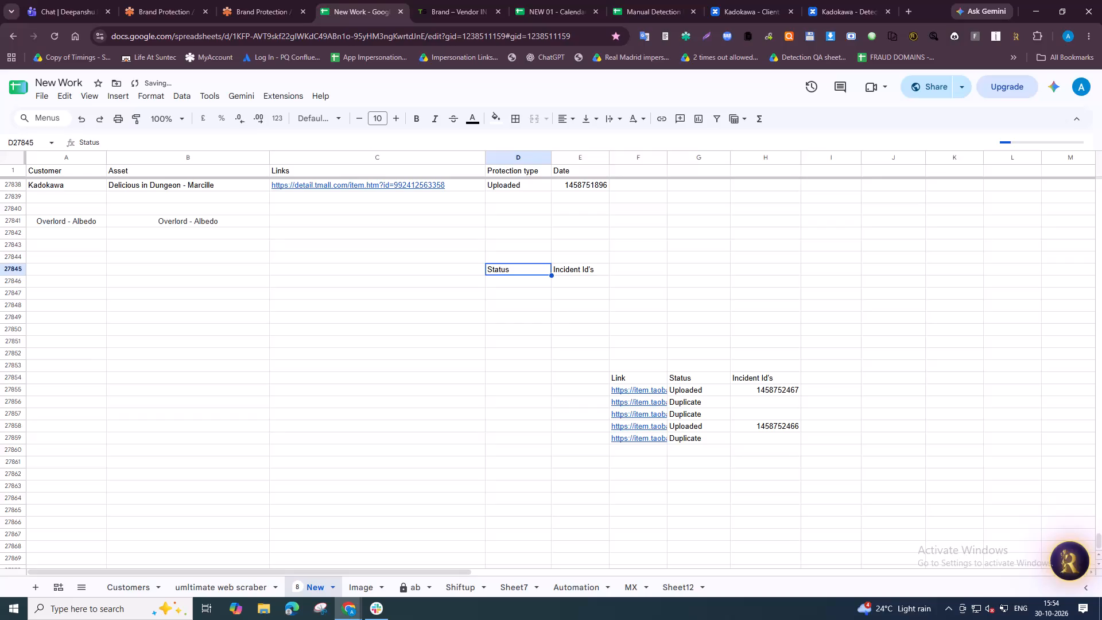
key("ctrl+shift+Right")
key("Delete")
Paste the copied Albedo link statuses as values from C27841 in New Work.
key("Left")
key("Left")
key("ctrl+Up")
key("Right")
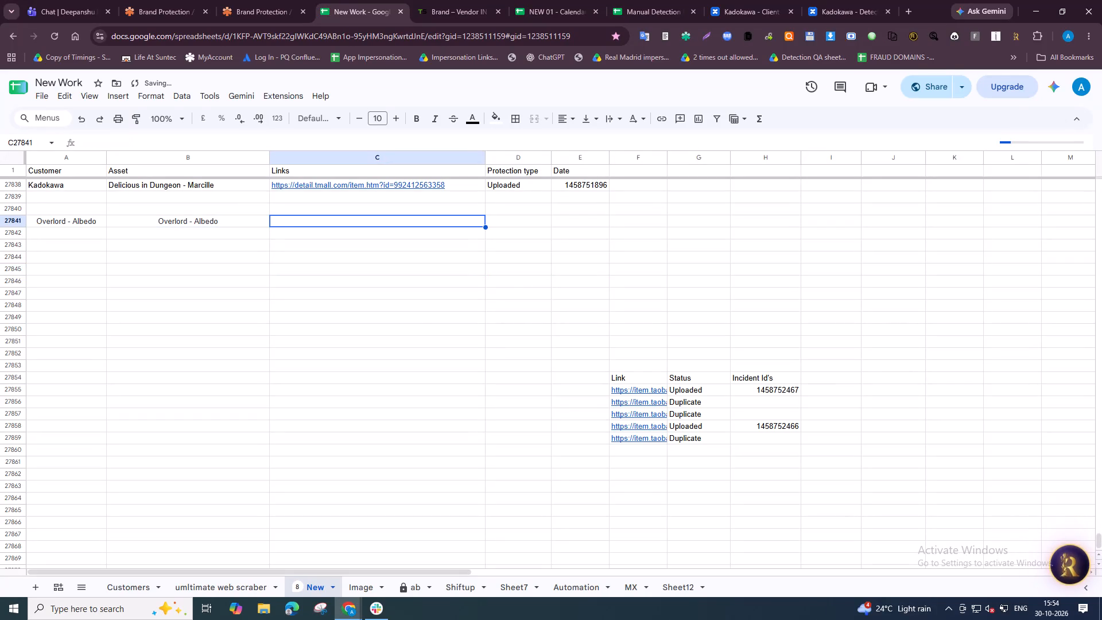
key("ctrl+shift+v")
Delete the pasted header row in C27841:E27841 and move the Albedo results up one row to start at C27841.
key("Up")
key("Down")
key("ctrl+shift+Right")
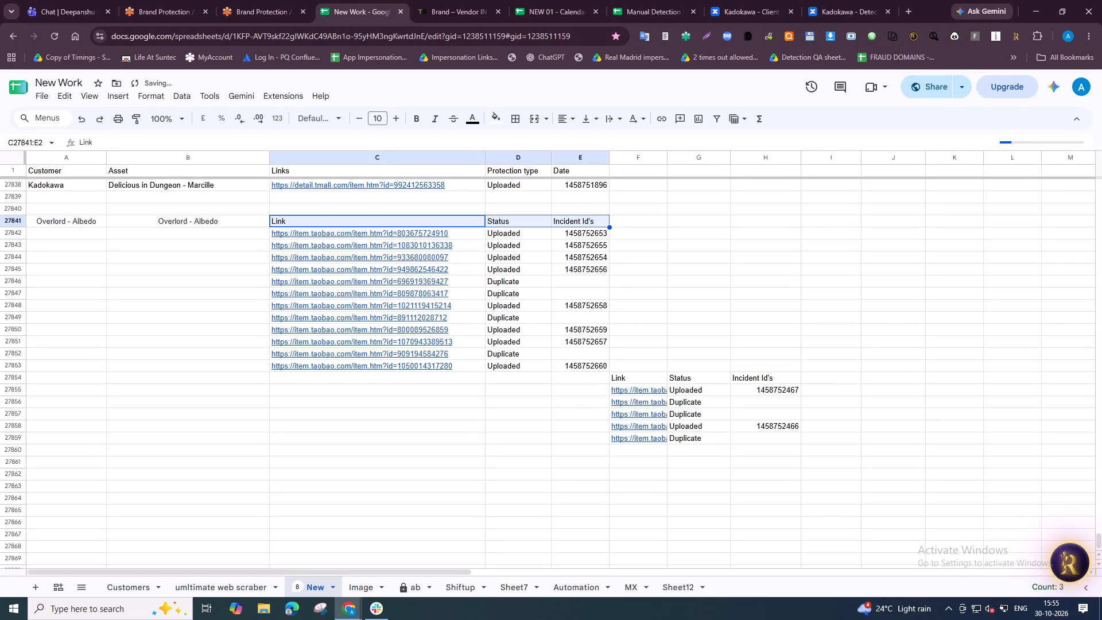
key("Delete")
key("Down")
key("ctrl+shift+Down")
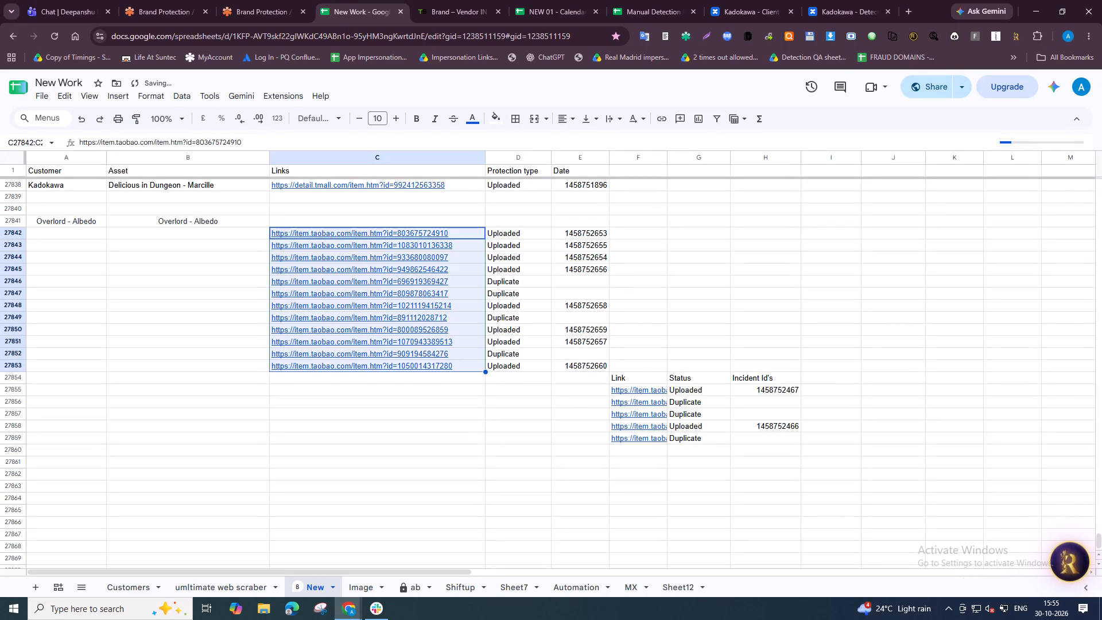
key("ctrl+shift+Right")
key("ctrl+x")
key("Up")
key("ctrl+v")
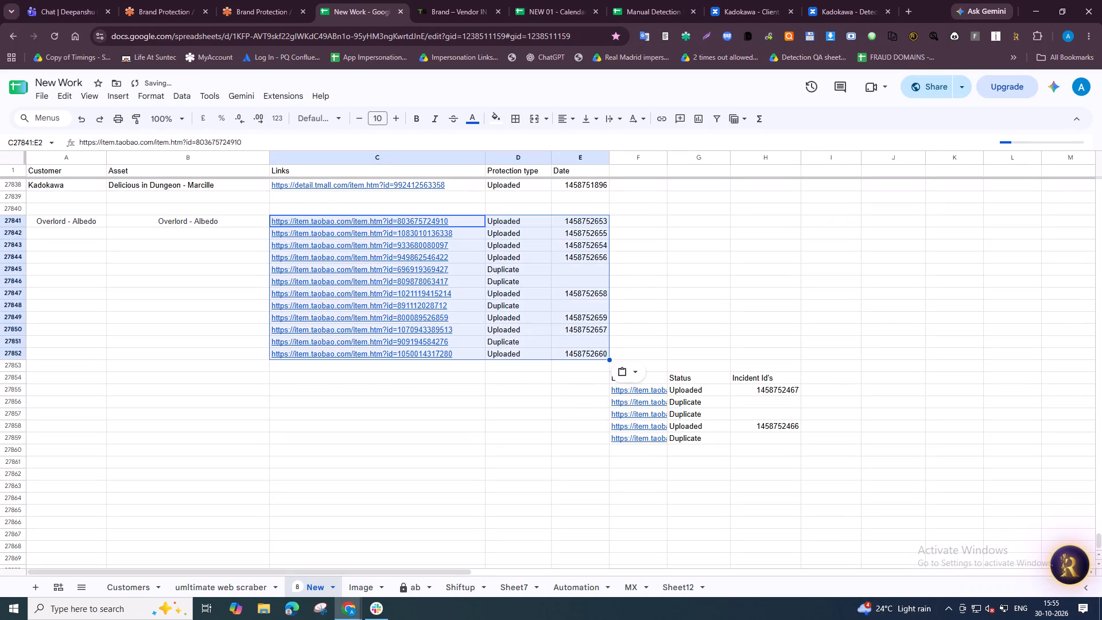
Fill Overlord - Albedo down columns A and B from row 27841 to row 27852.
key("ctrl+Down")
key("Left")
key("ctrl+shift+Up")
key("ctrl+shift+Left")
key("ctrl+d")
key("Right")
key("Right")
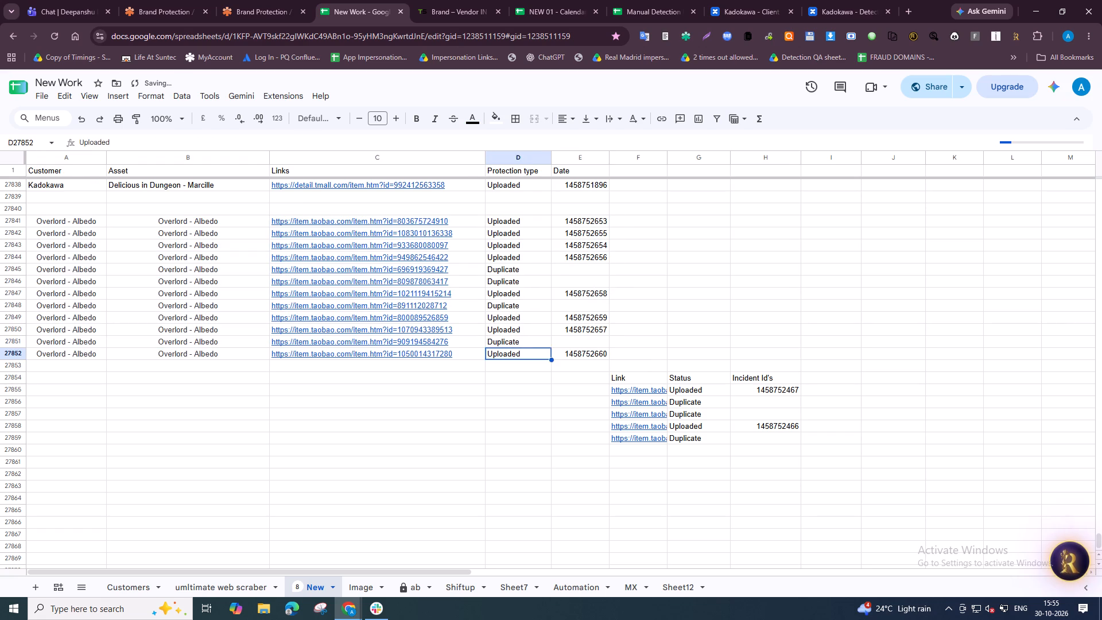
Move the five Ainz results from F27855:H27859 to C27853, directly below the Albedo results.
key("Right")
key("Down")
key("Right")
key("Down")
key("Down")
key("ctrl+shift+Right")
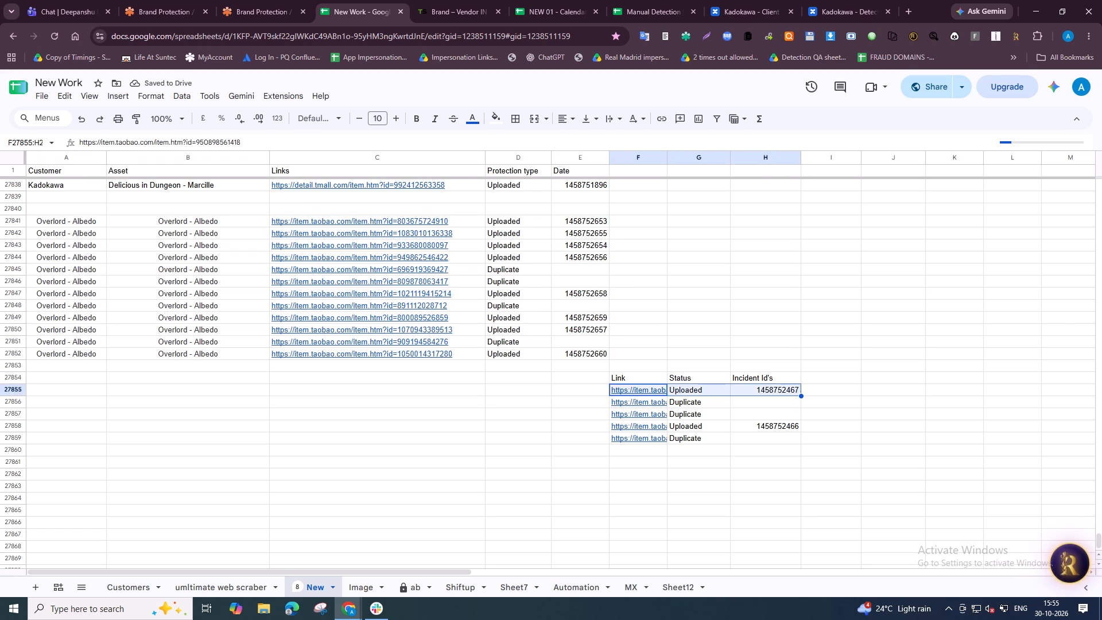
key("shift+Down")
key("shift+Down")
key("shift+Down")
key("shift+Down")
key("ctrl+x")
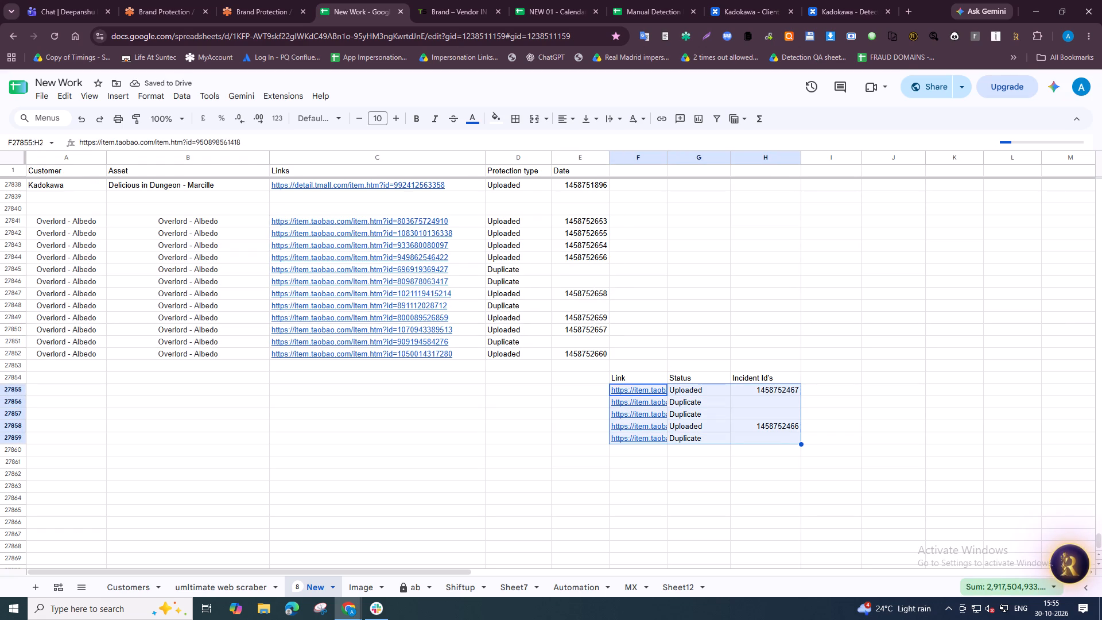
key("Left")
key("Left")
key("Left")
key("Up")
key("Up")
key("ctrl+v")
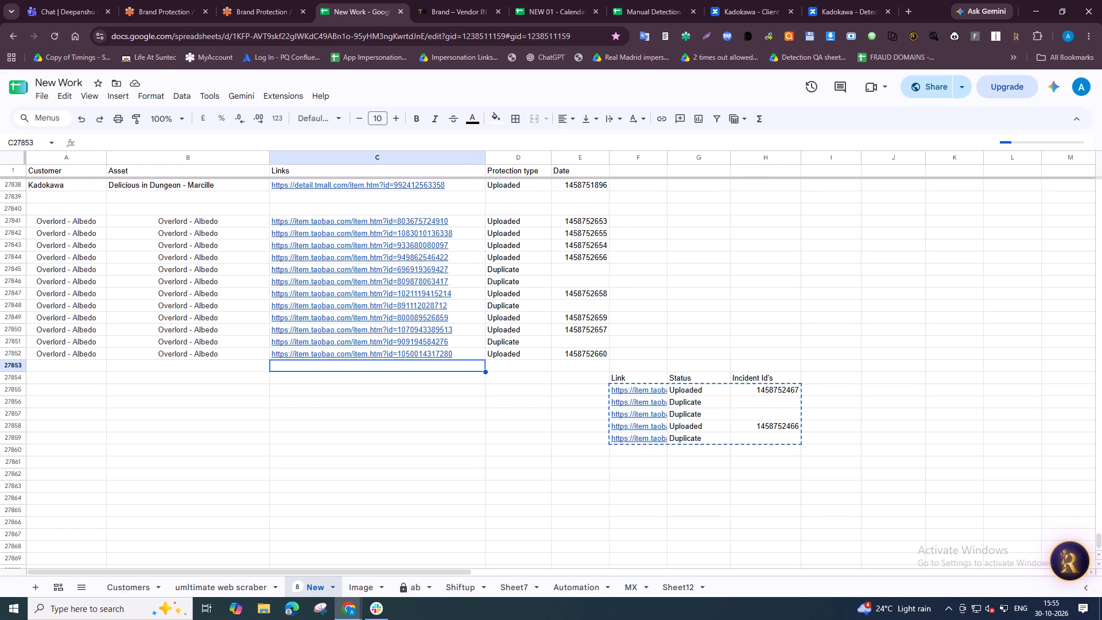
key("ctrl+Down")
key("Left")
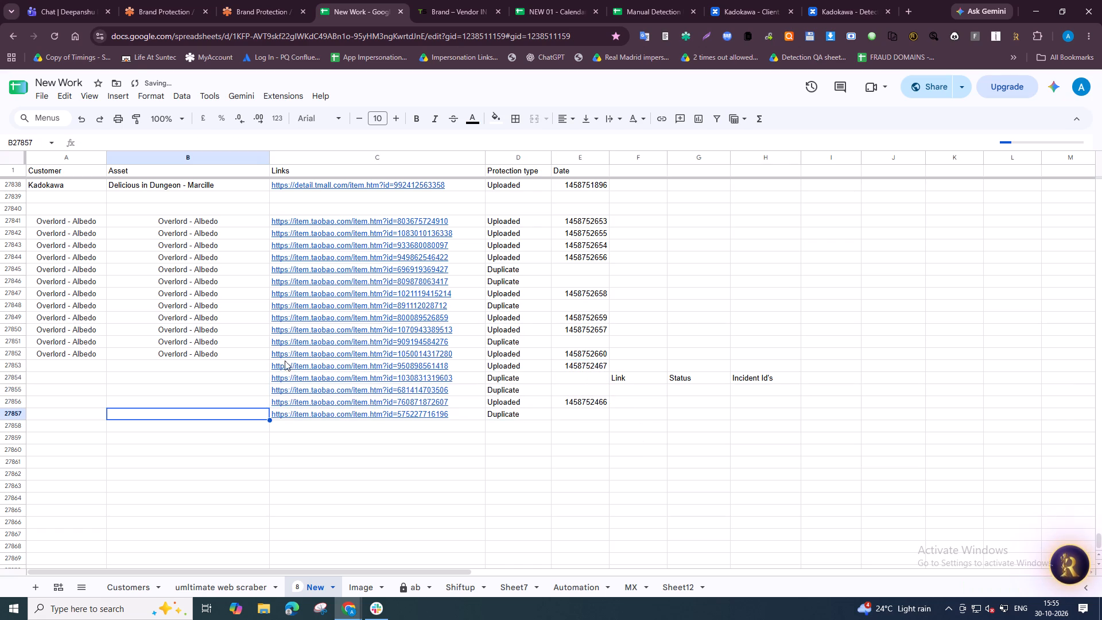
Clear the submitted Albedo links from the Red Points incident form to start a new list.
left_click(133, 0)
scroll(332, 356, "down", 9)
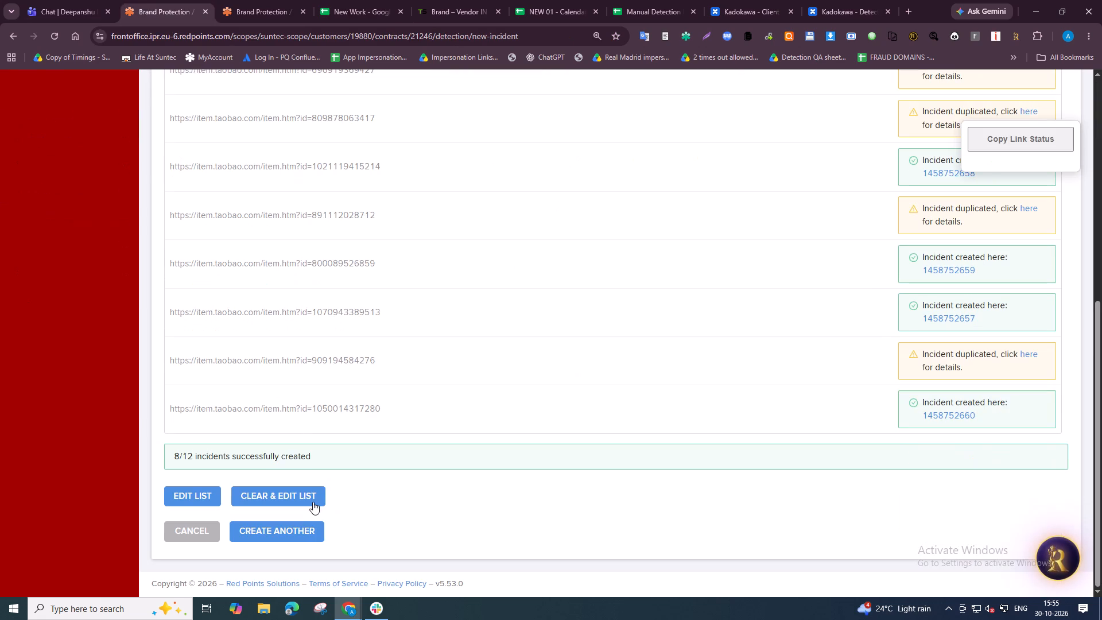
left_click(313, 502)
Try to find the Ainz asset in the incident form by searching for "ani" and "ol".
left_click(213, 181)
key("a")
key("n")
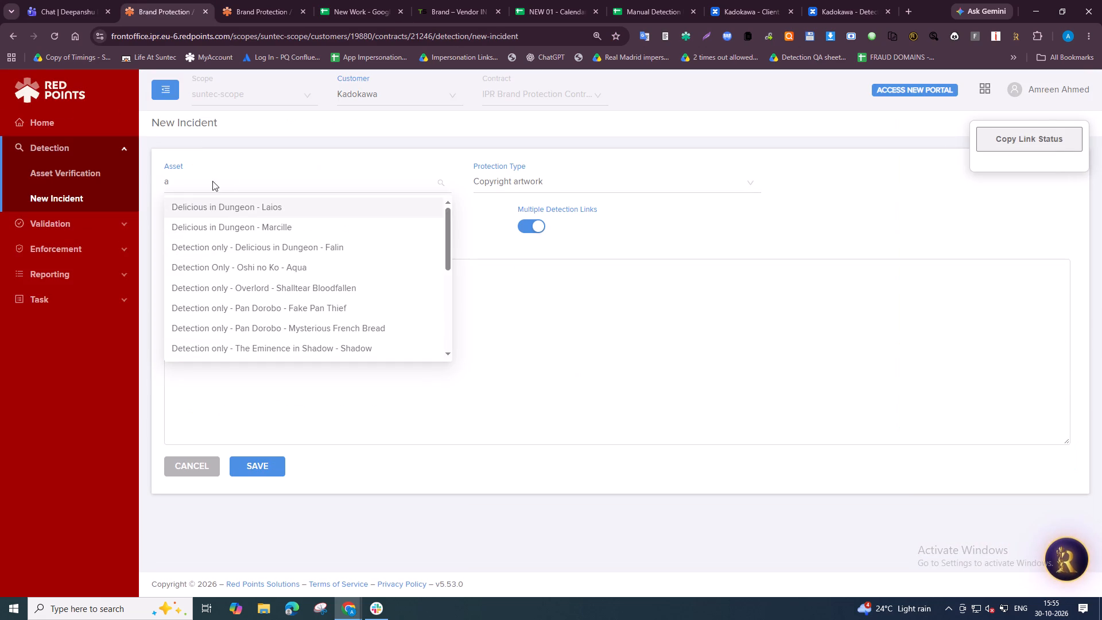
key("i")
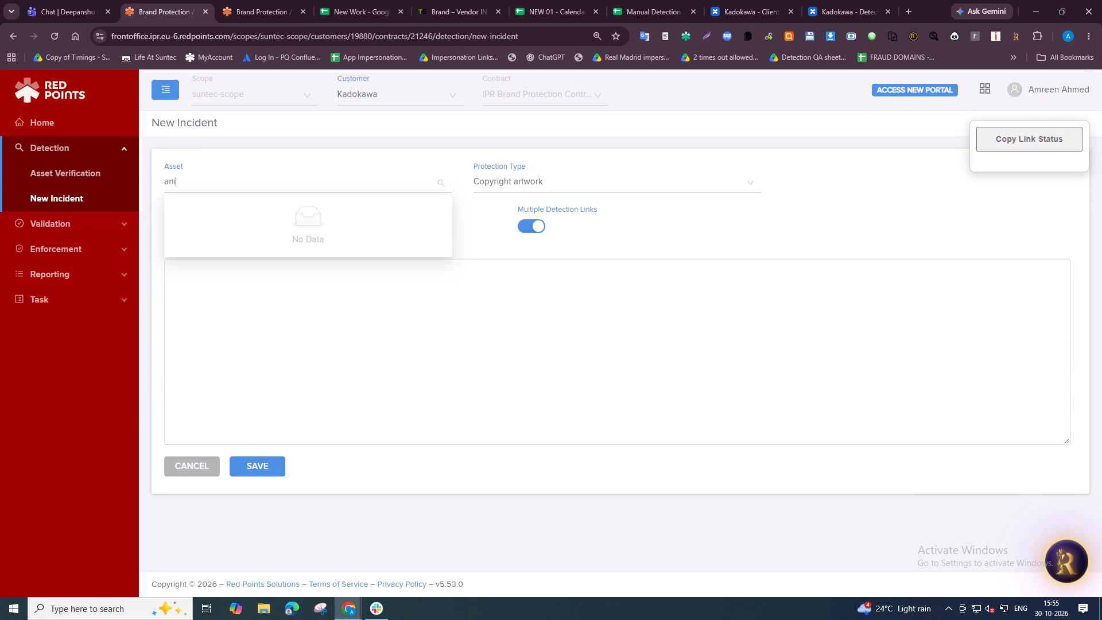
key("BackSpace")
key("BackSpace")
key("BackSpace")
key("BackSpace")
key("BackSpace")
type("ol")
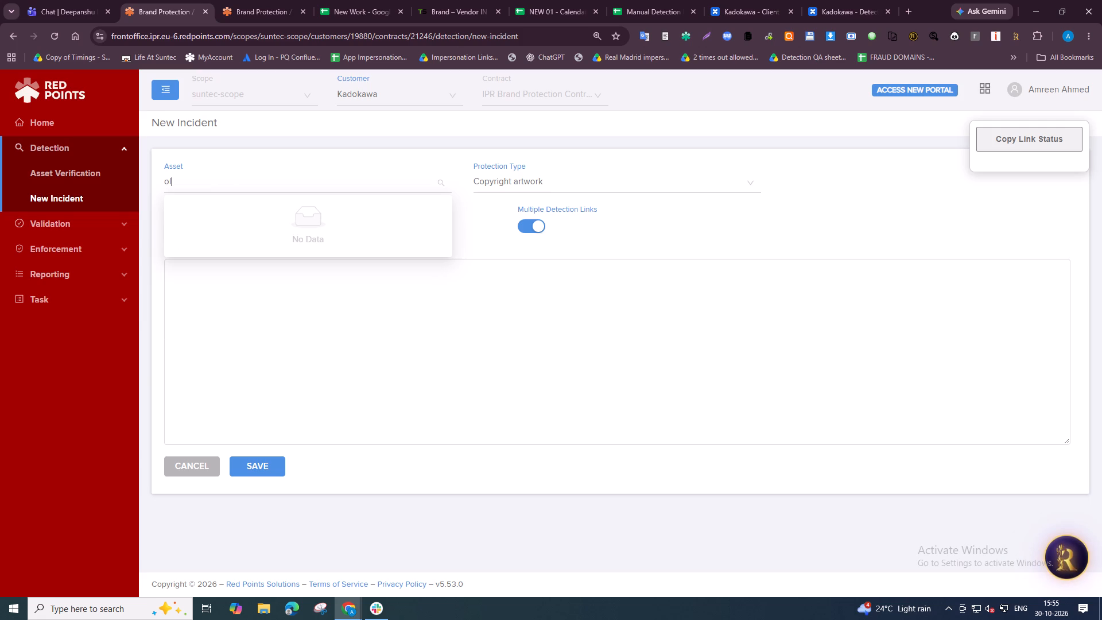
Copy the Overlord - Ainz name from the Kadokawa detection guideline and use it to select the new incident's asset.
left_click(884, 0)
scroll(554, 319, "up", 6)
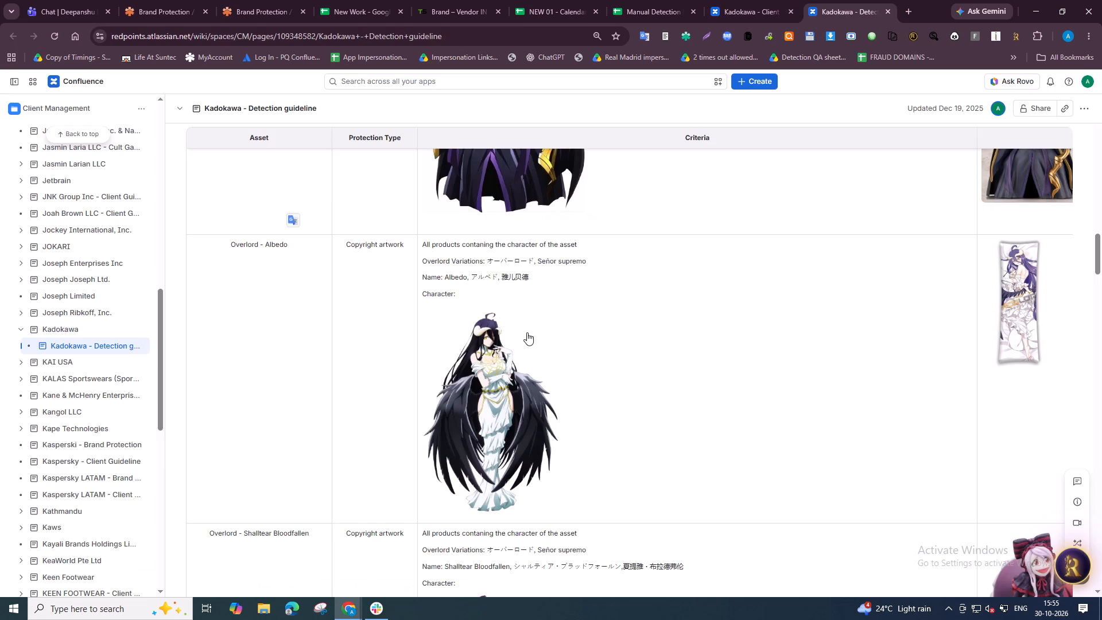
key("ctrl+c")
left_click(172, 0)
triple_click(236, 180)
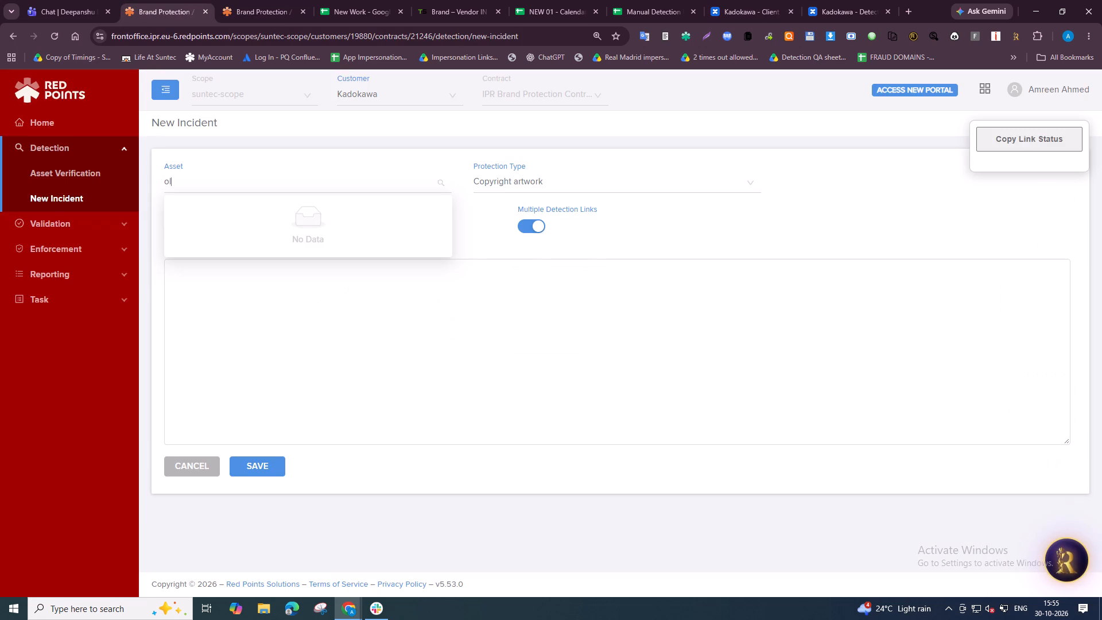
key("ctrl+v")
left_click(242, 208)
left_click(239, 184, "alt")
Paste Overlord - Ainz into B27853 of New Work and fill it down to B27857.
left_click(358, 0)
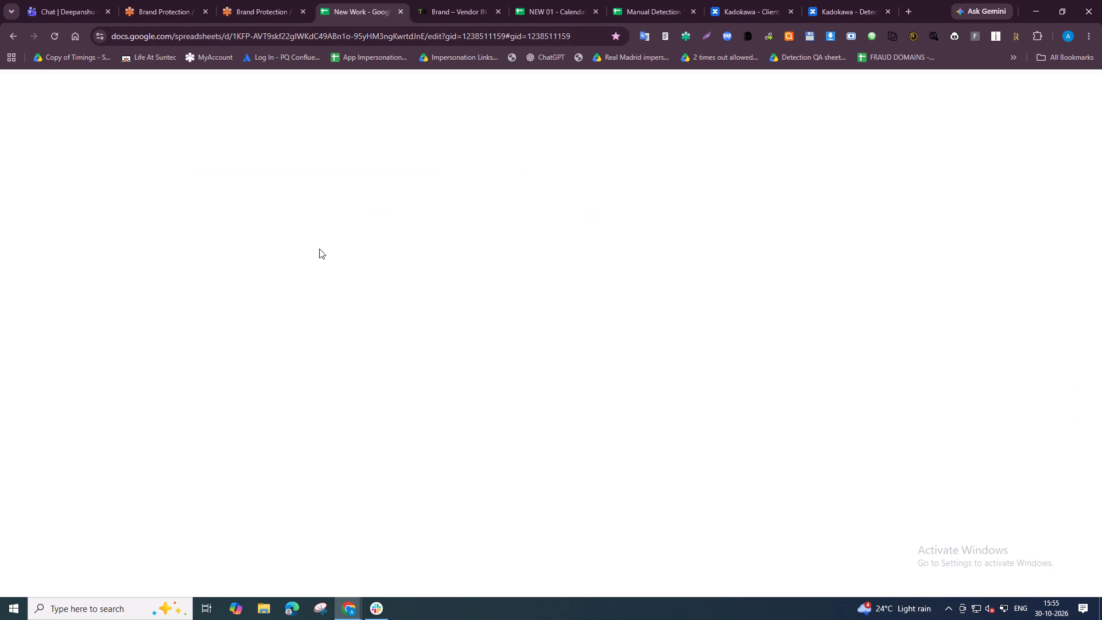
left_click(193, 366)
key("ctrl+v")
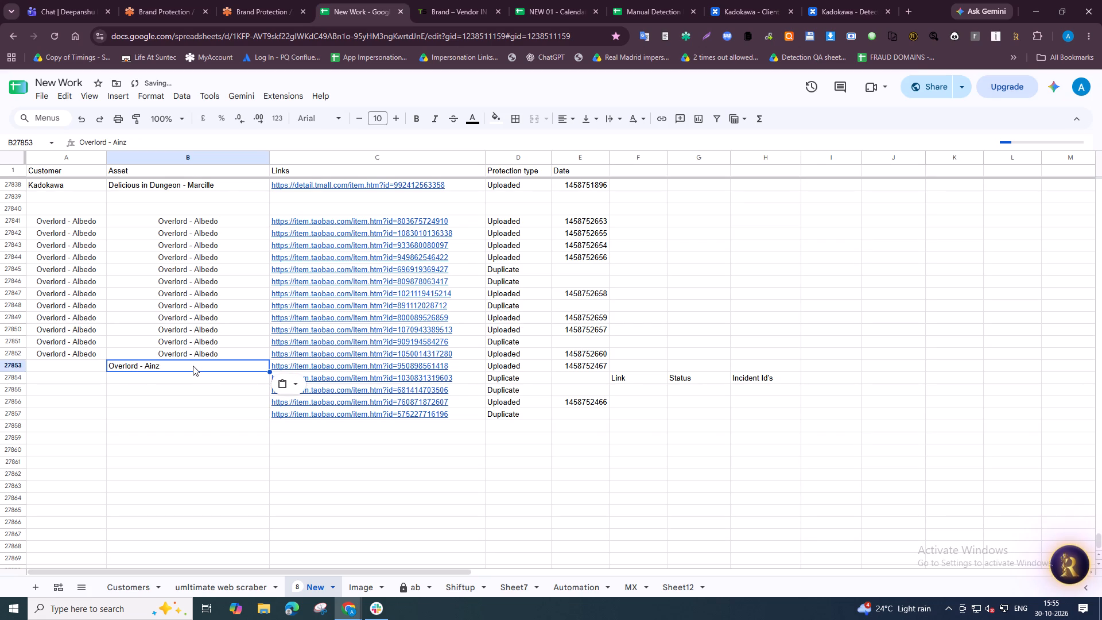
key("Right")
key("ctrl+Down")
key("Left")
key("ctrl+shift+Up")
key("ctrl+Left")
key("ctrl+d")
key("Right")
key("ctrl+shift+Up")
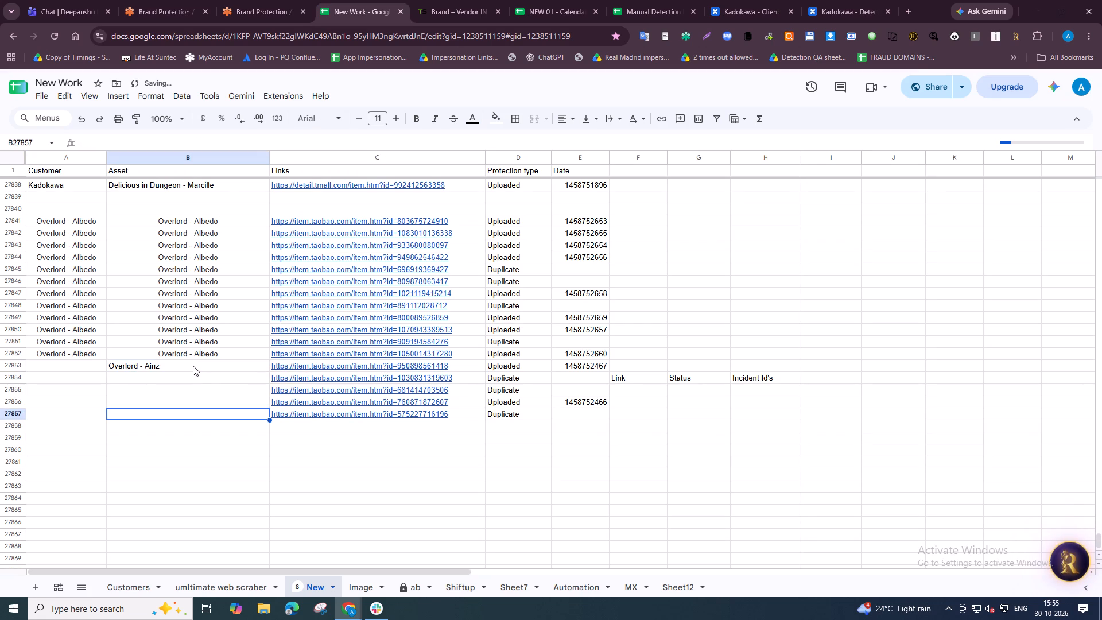
key("shift+Left")
key("ctrl+d")
Fill column A down with Overlord - Albedo for rows 27853 to 27857.
key("Left")
key("ctrl+shift+Up")
key("ctrl+d")
Center-align the Overlord - Ainz asset names in B27853:B27857.
left_click_drag(193, 366, 193, 414)
left_click(556, 119)
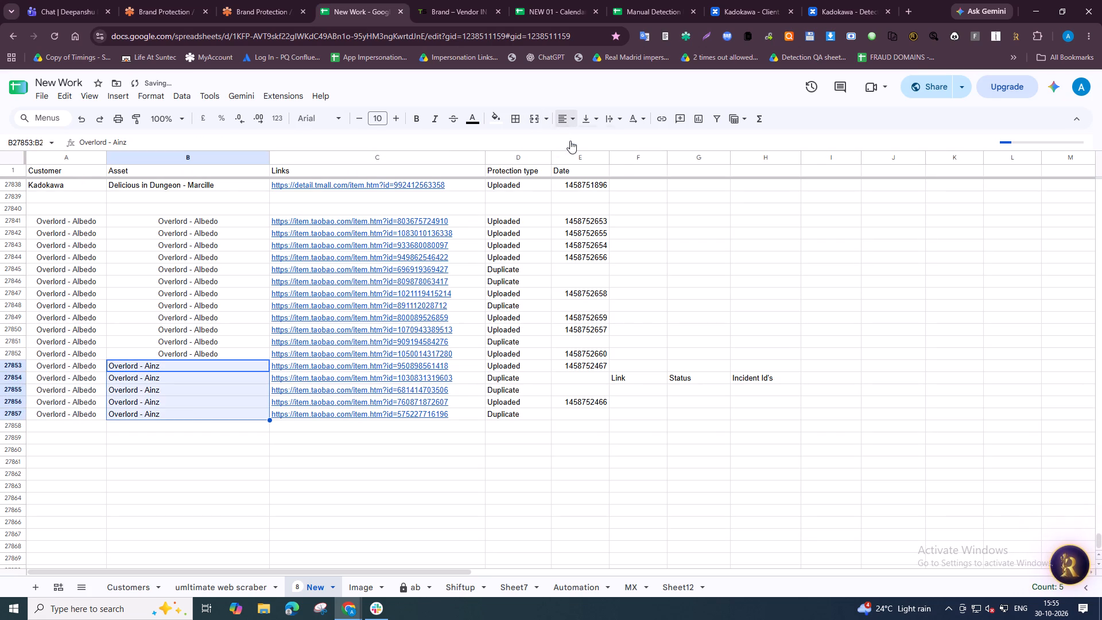
left_click(586, 139)
left_click(536, 476)
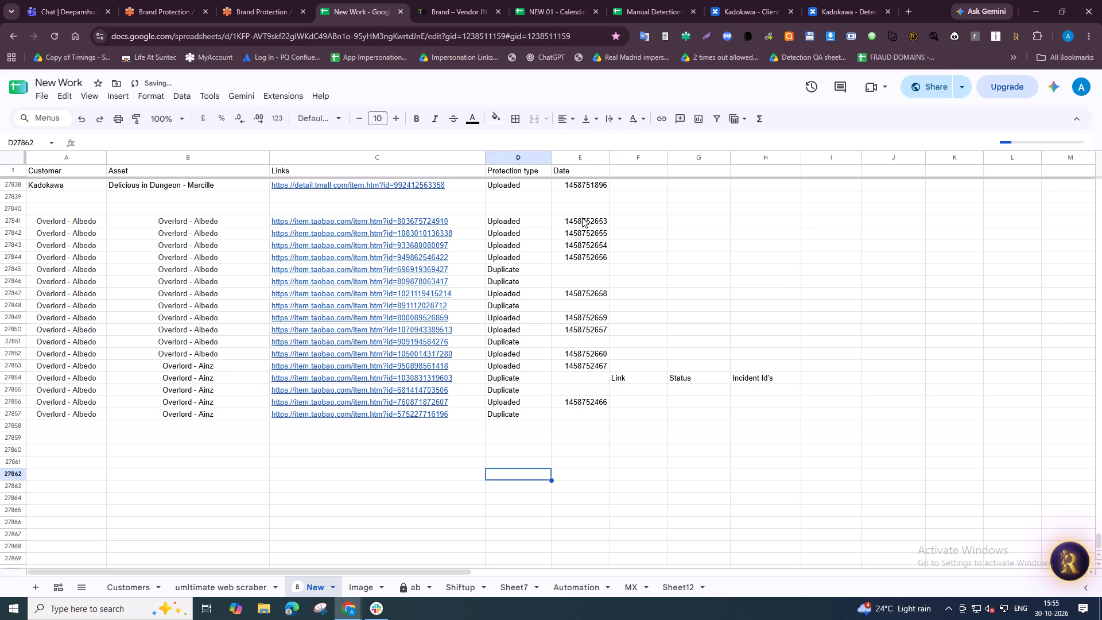
Check the count of incident IDs in E27841:E27857.
left_click_drag(582, 218, 585, 410)
left_click(1030, 586)
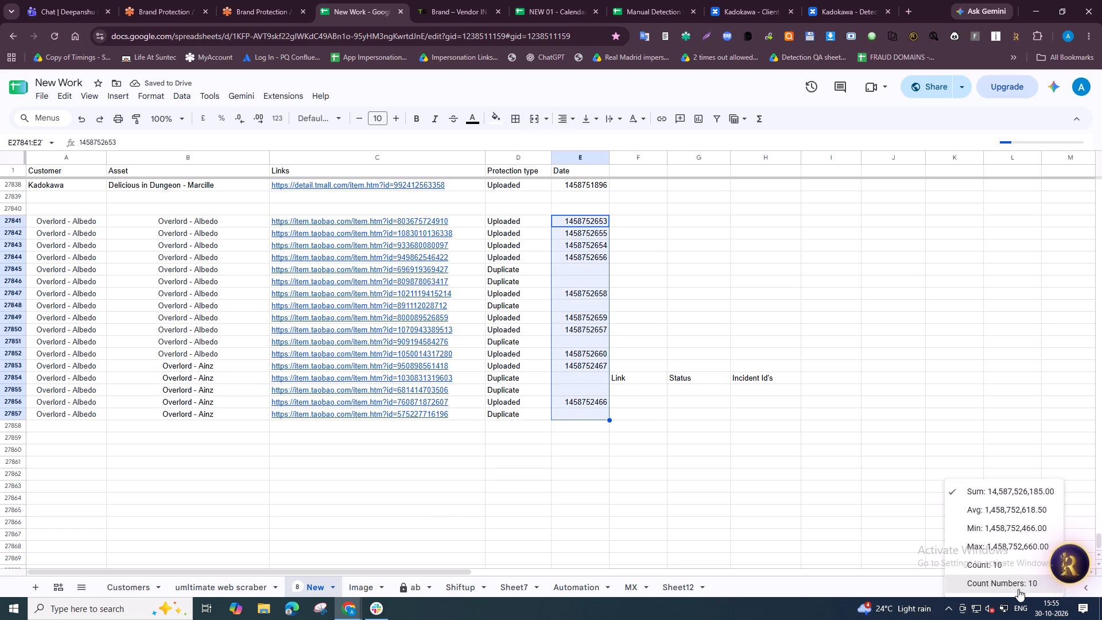
left_click(988, 568)
left_click(442, 529)
Set Kadokawa's count in I27492 of the daily customer tally to 29.
left_click(525, 0)
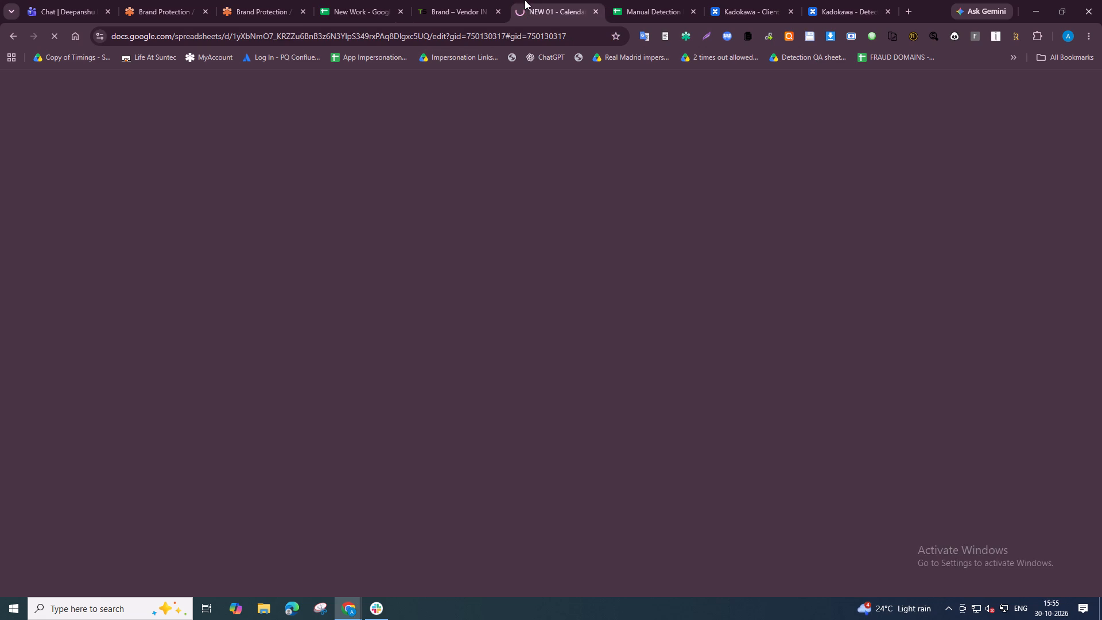
left_click(386, 0)
scroll(642, 404, "up", 2)
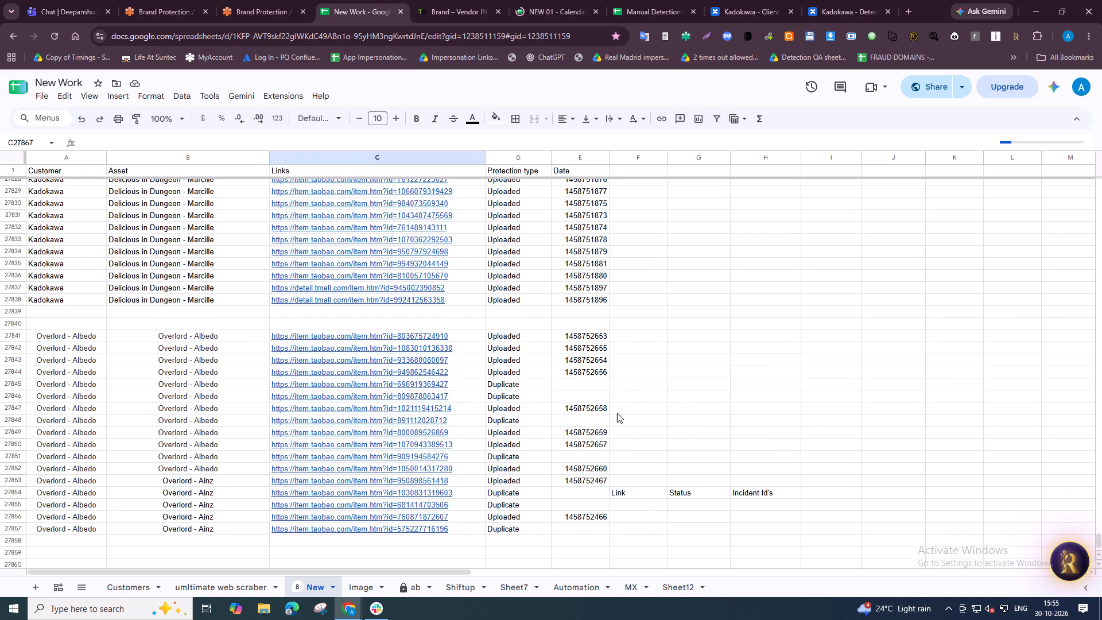
left_click(579, 516)
scroll(596, 483, "up", 5)
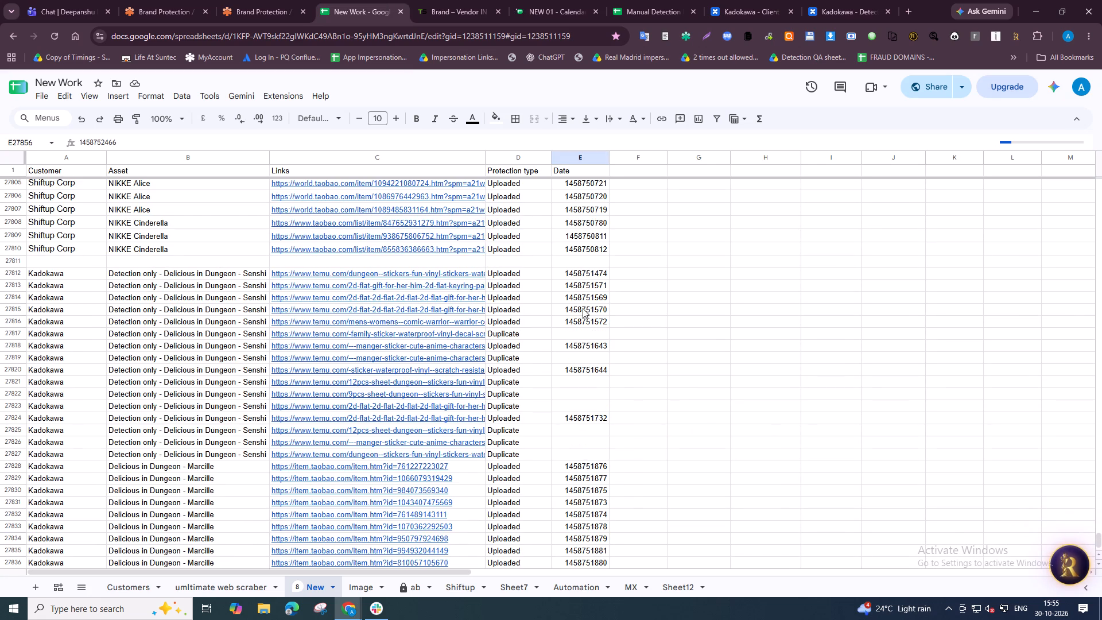
left_click(584, 273, "shift")
left_click(764, 246)
key("ctrl+Up")
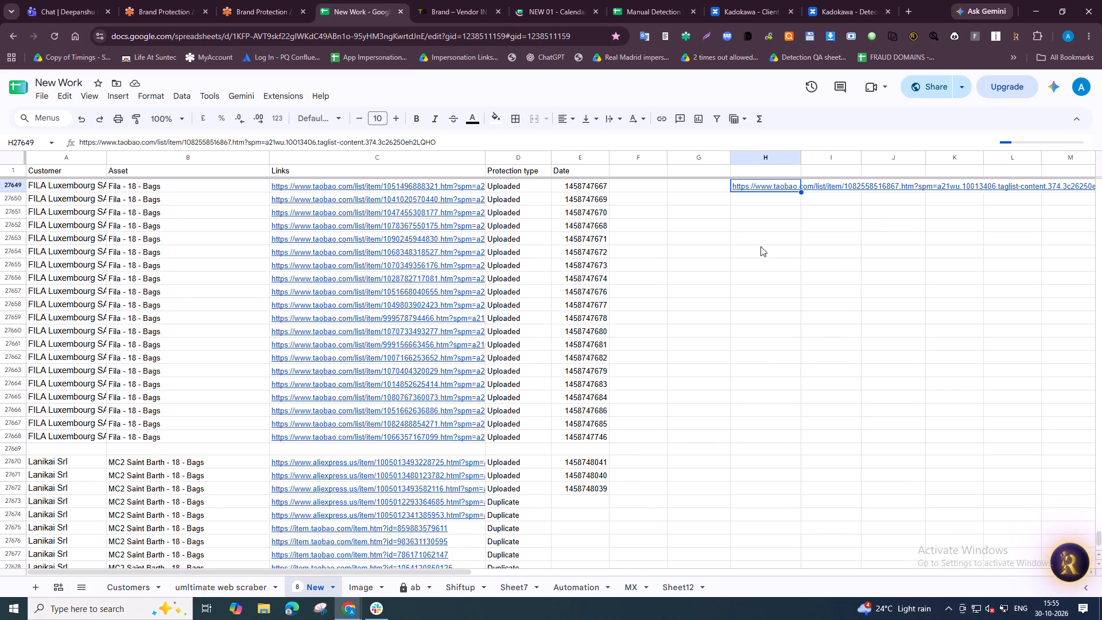
key("ctrl+Up")
key("ctrl+Up")
key("Down")
key("Down")
key("Right")
key("Down")
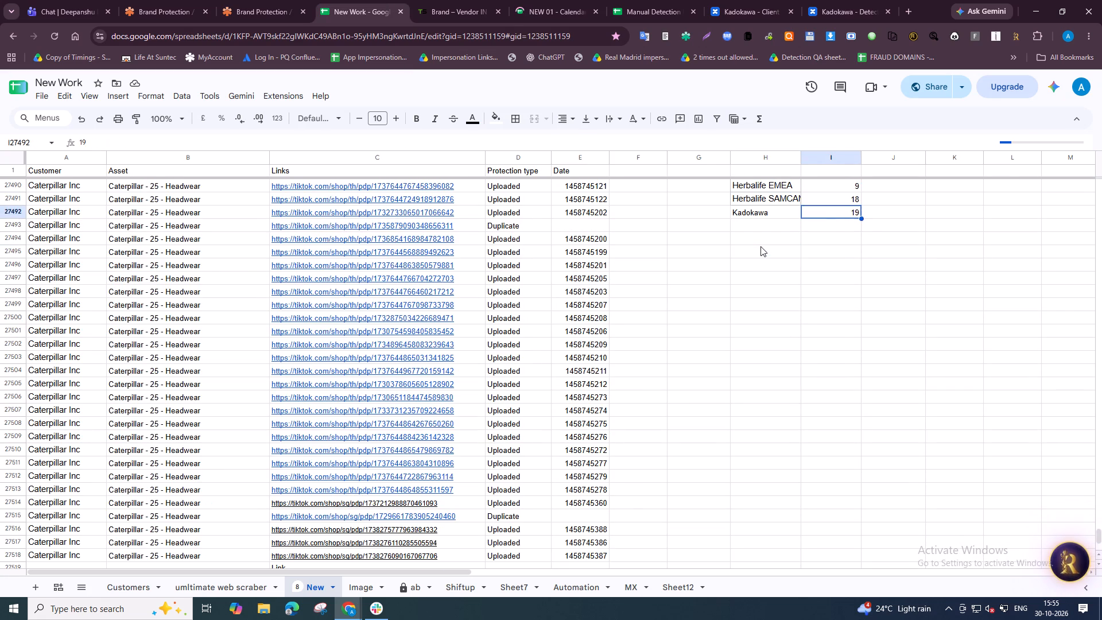
key("Up")
type("29")
key("Up")
key("Down")
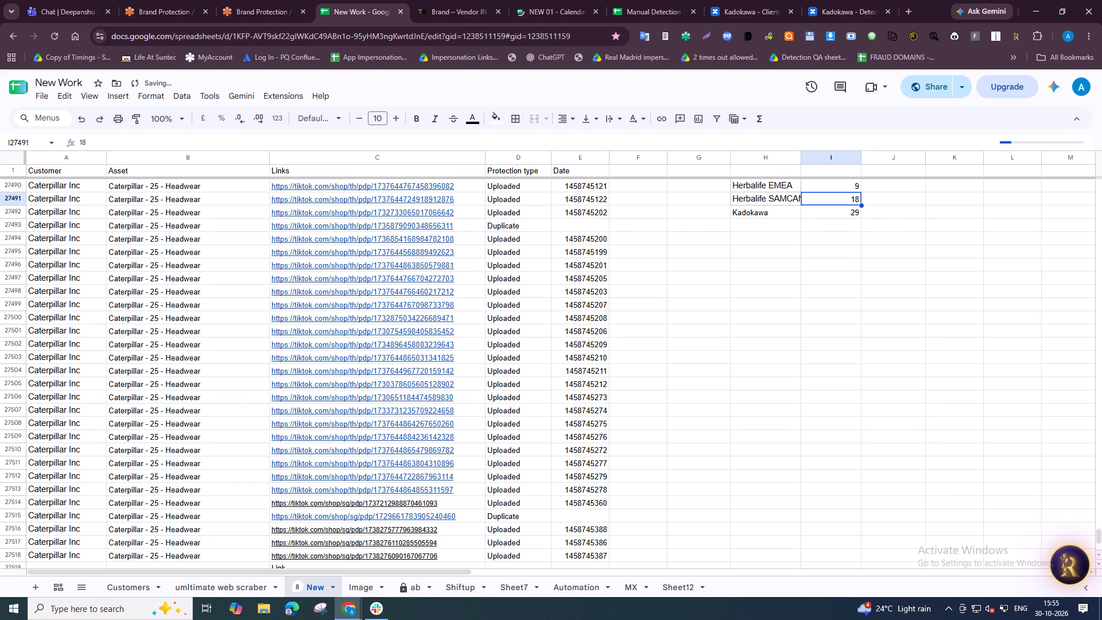
Check the sum of the Herbalife and Kadokawa counts in I27490:I27492.
key("ctrl+shift+Up")
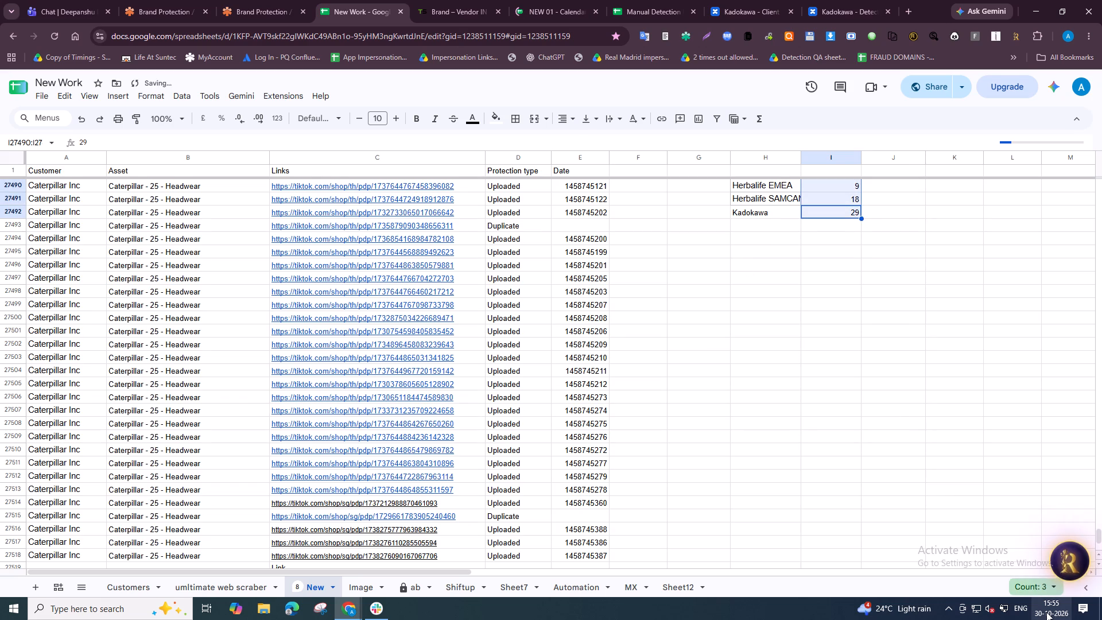
left_click(1046, 589)
left_click(1016, 494)
left_click(880, 479)
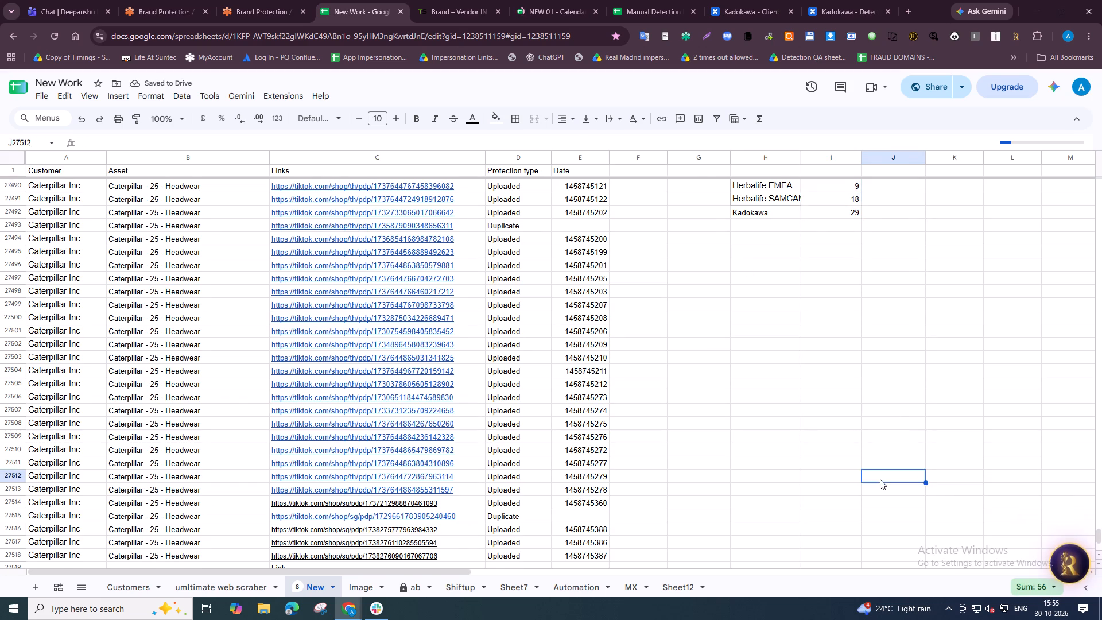
Enter 0 for Herbalife APAC in both count columns of the 30/10/2026 tally, I27480 and J27480.
scroll(880, 479, "up", 2)
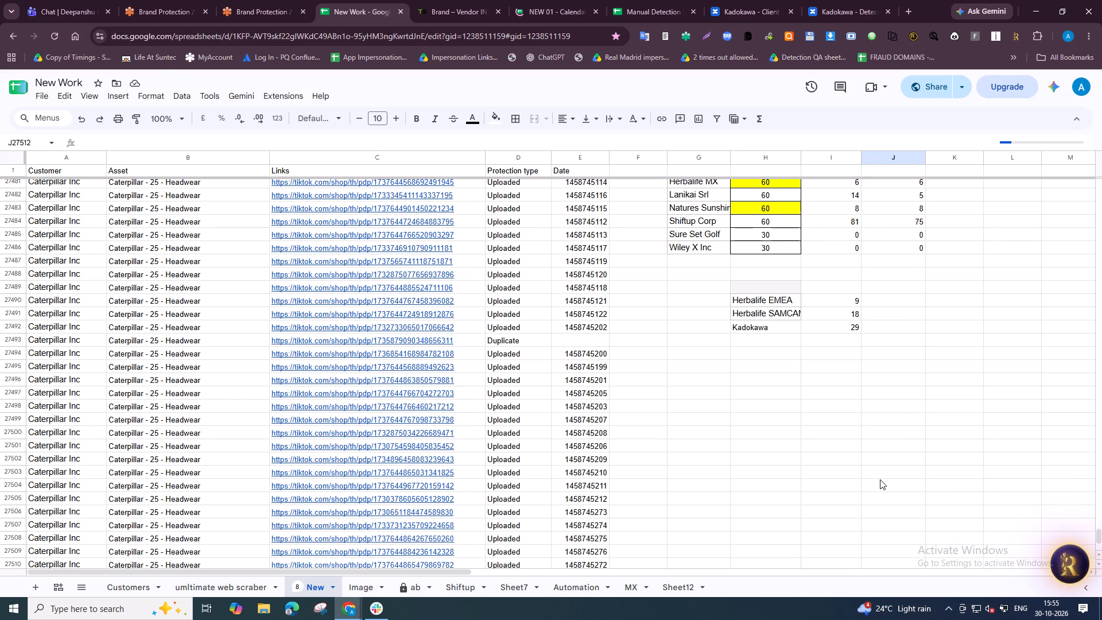
left_click(752, 443)
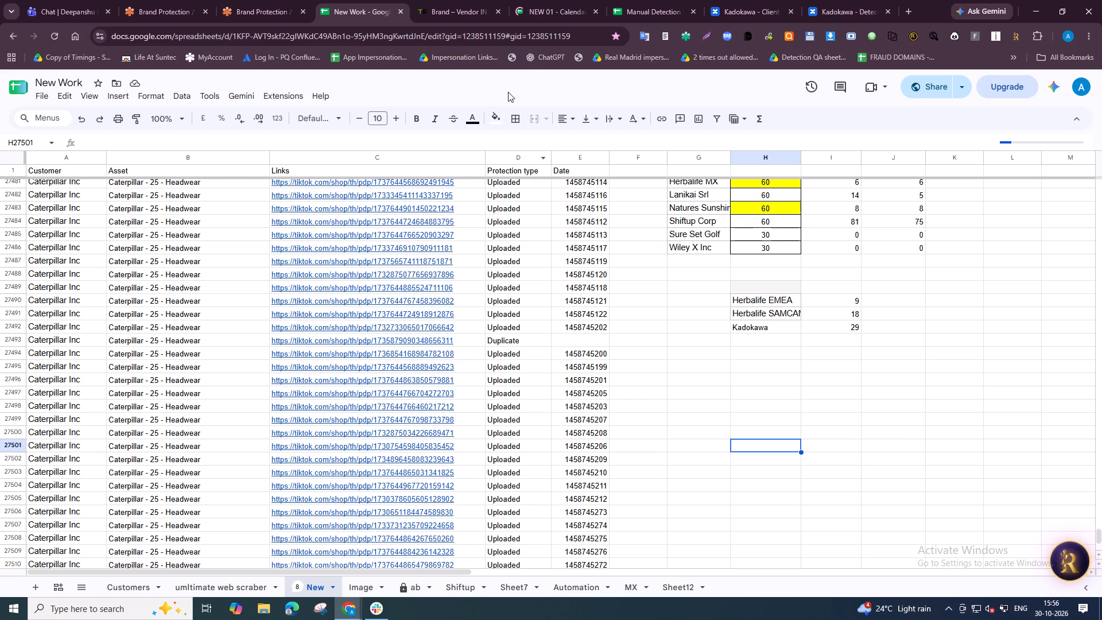
scroll(763, 291, "up", 2)
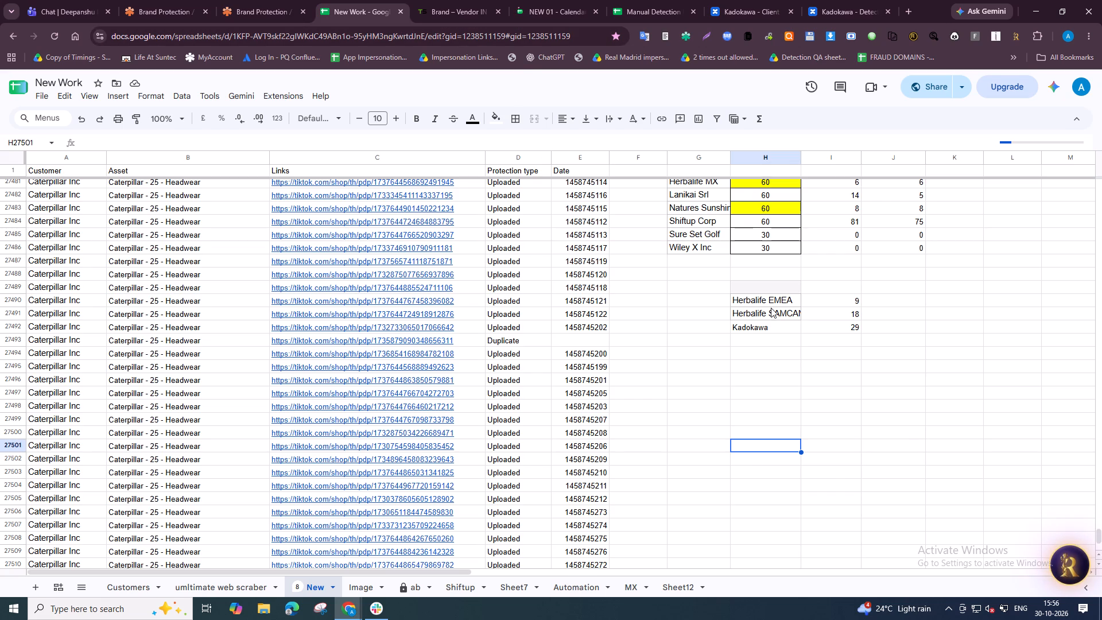
left_click(814, 282)
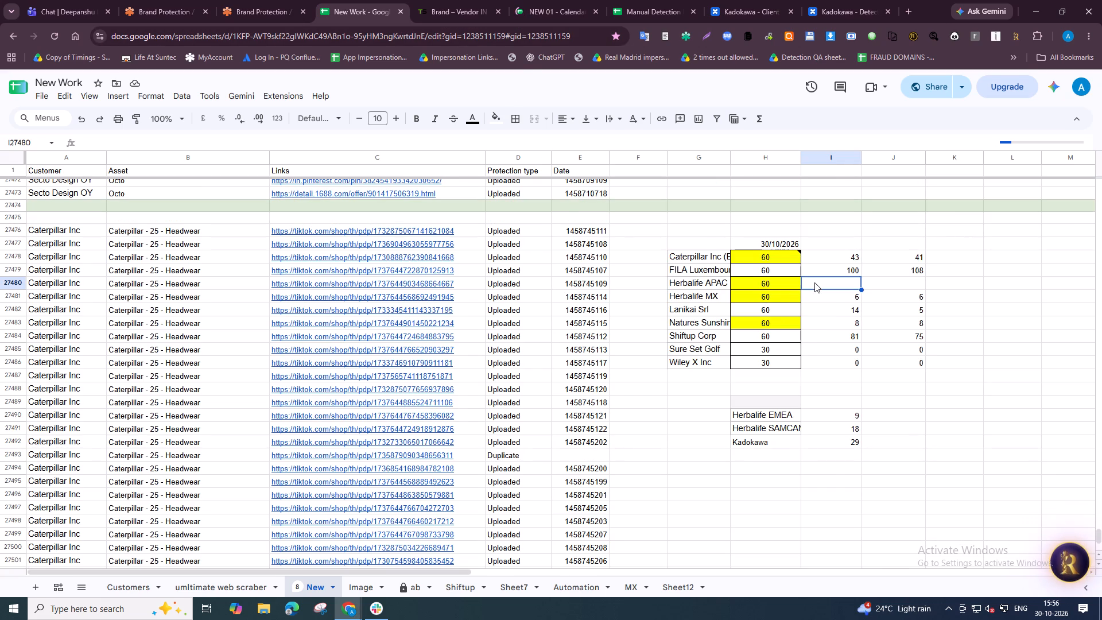
key("0")
key("Right")
key("0")
key("Right")
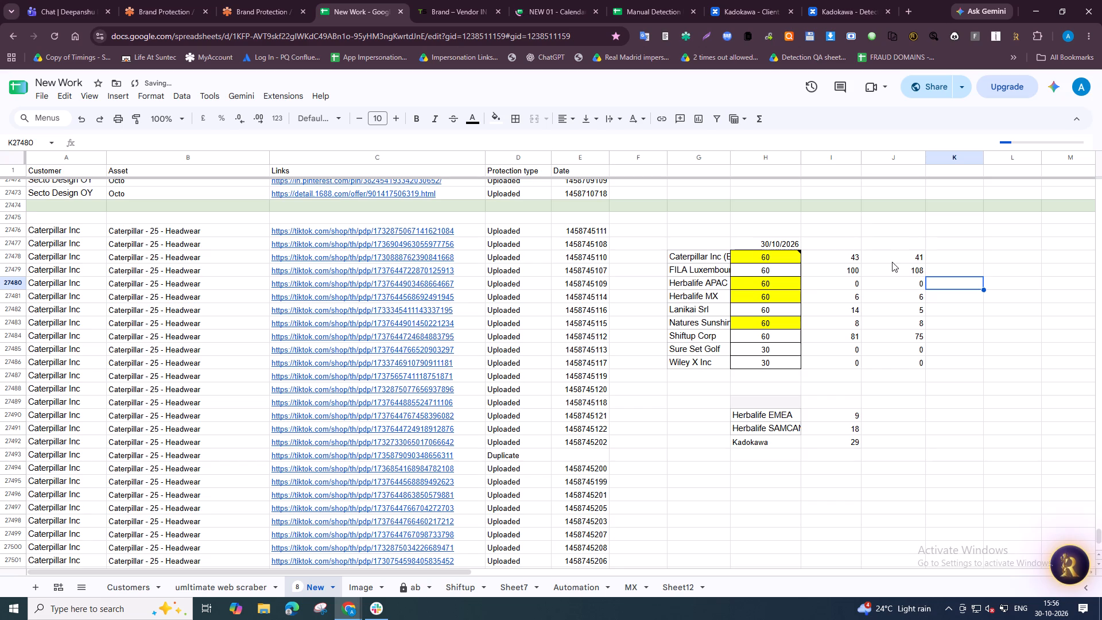
left_click_drag(897, 253, 904, 381)
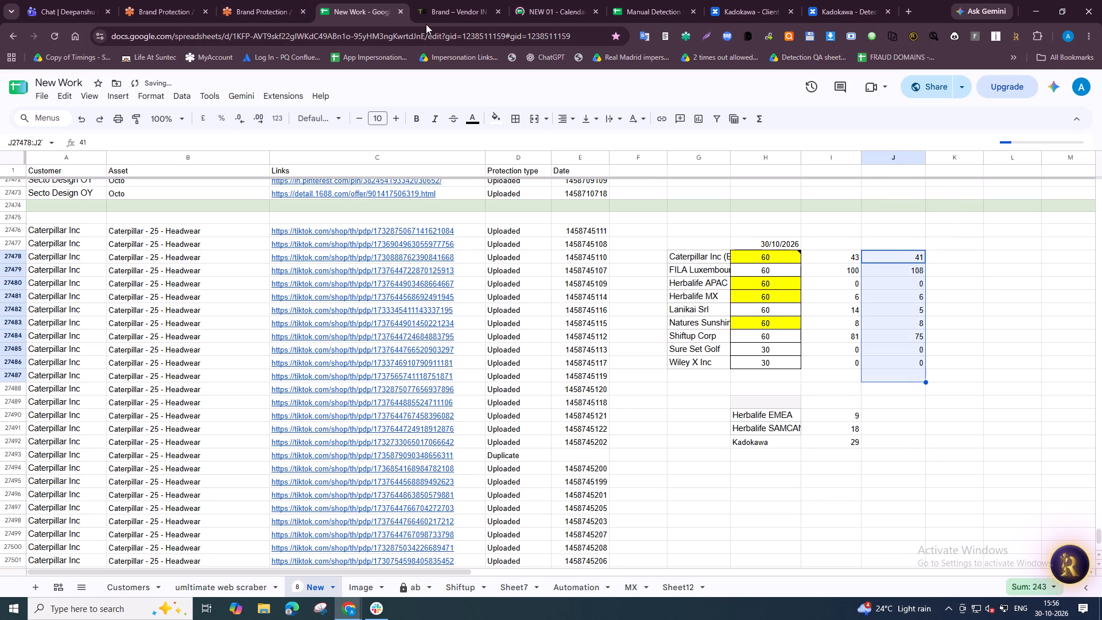
Close the NEW 01 - Calendar spreadsheet.
left_click(600, 13)
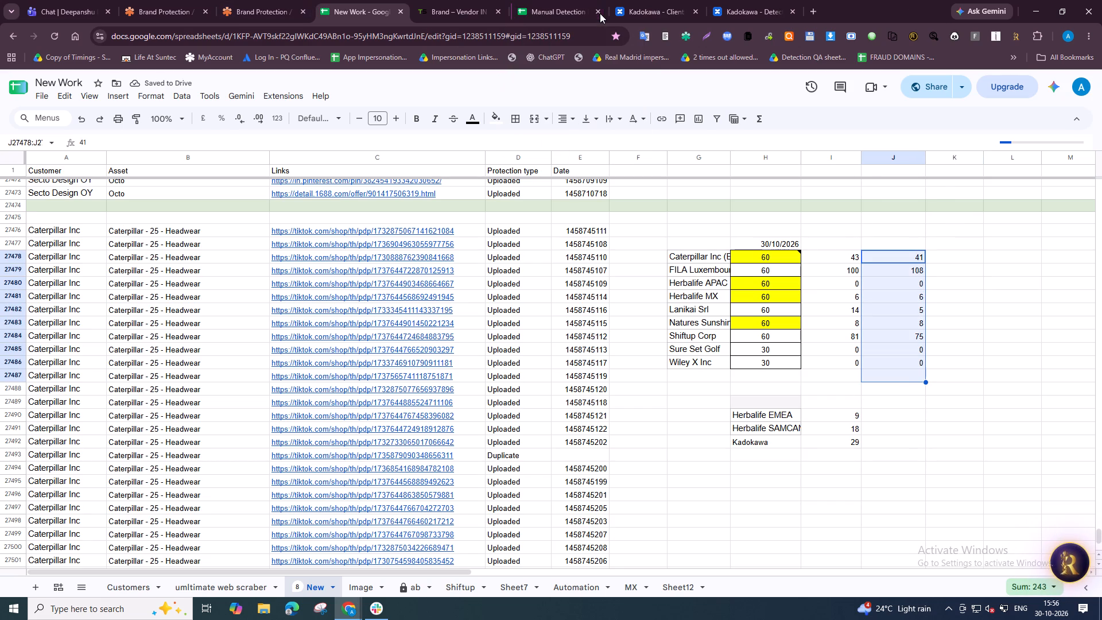
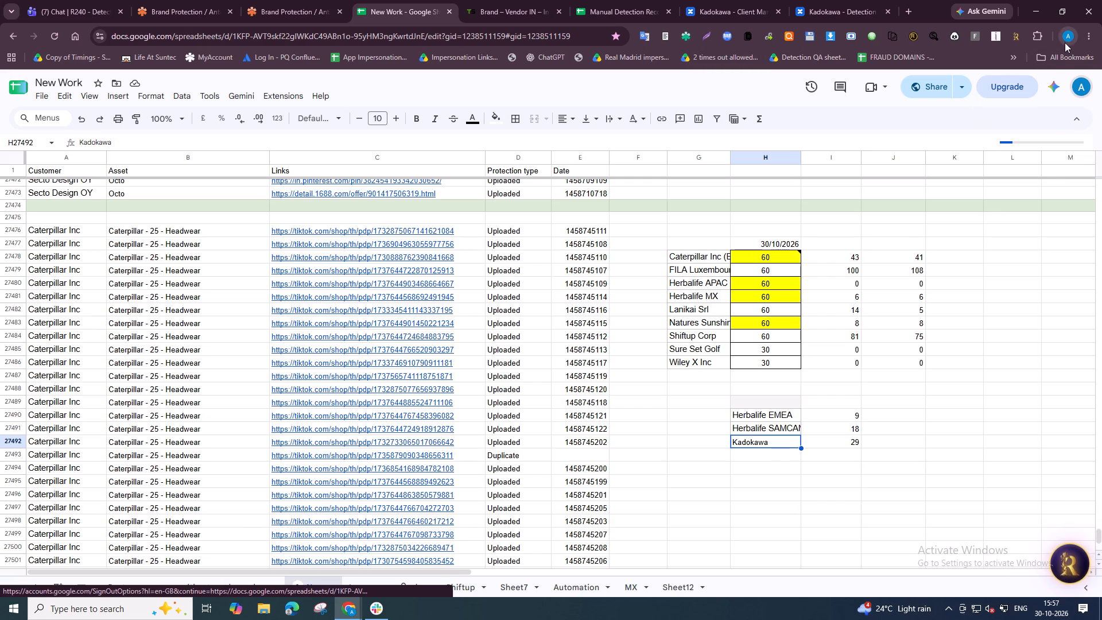
Delete all files in the AppData Local Temp folder, skip all files in use, and close the folder.
key("Return")
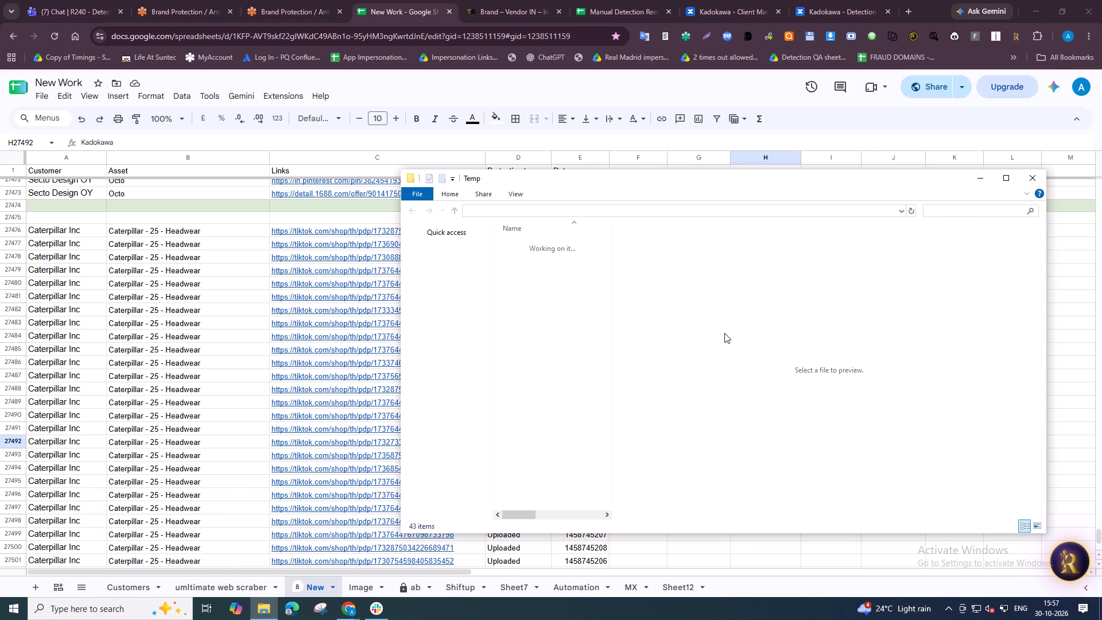
left_click(539, 356)
key("ctrl+a")
key("Delete")
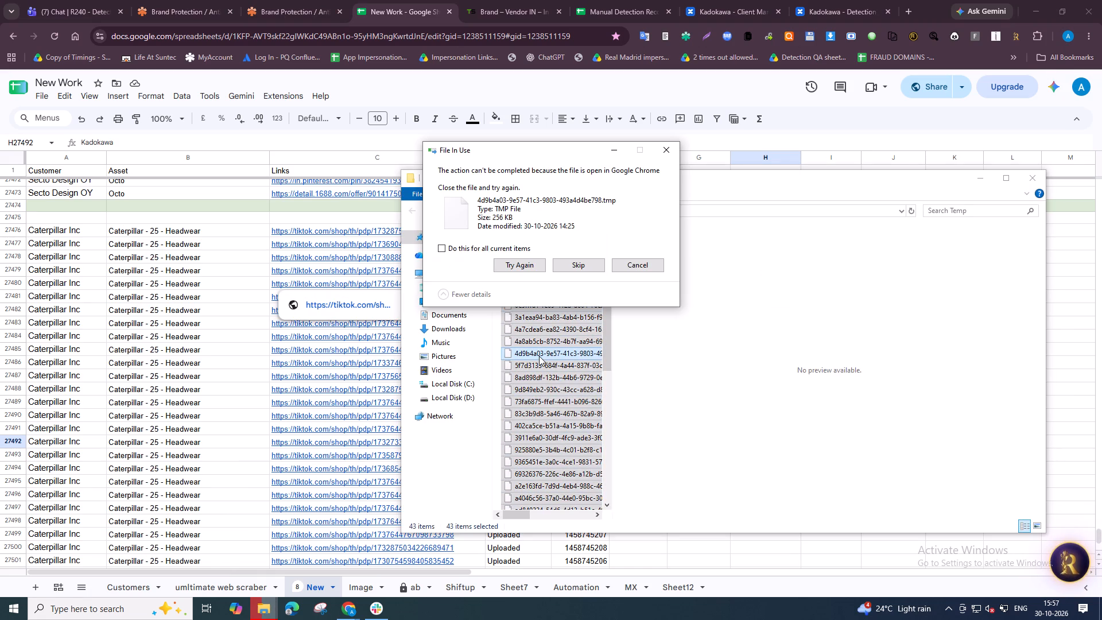
left_click(478, 252)
left_click(587, 268)
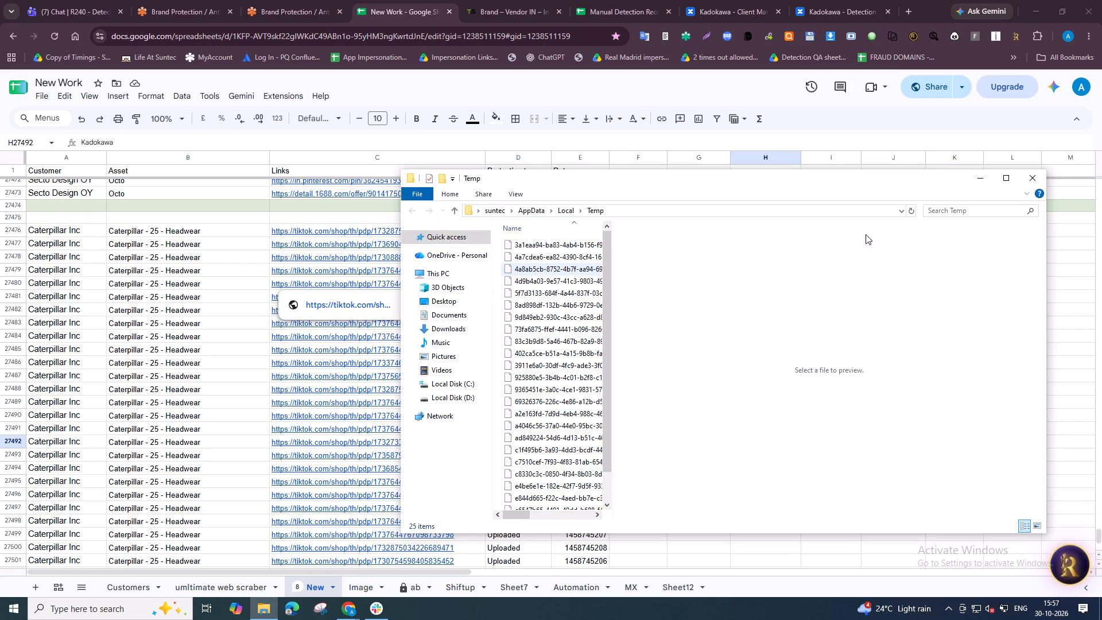
left_click(1041, 178)
Delete the contents of C:\Windows\Temp with administrator permission, dismiss any file still in use, and close the folder.
key("super+r")
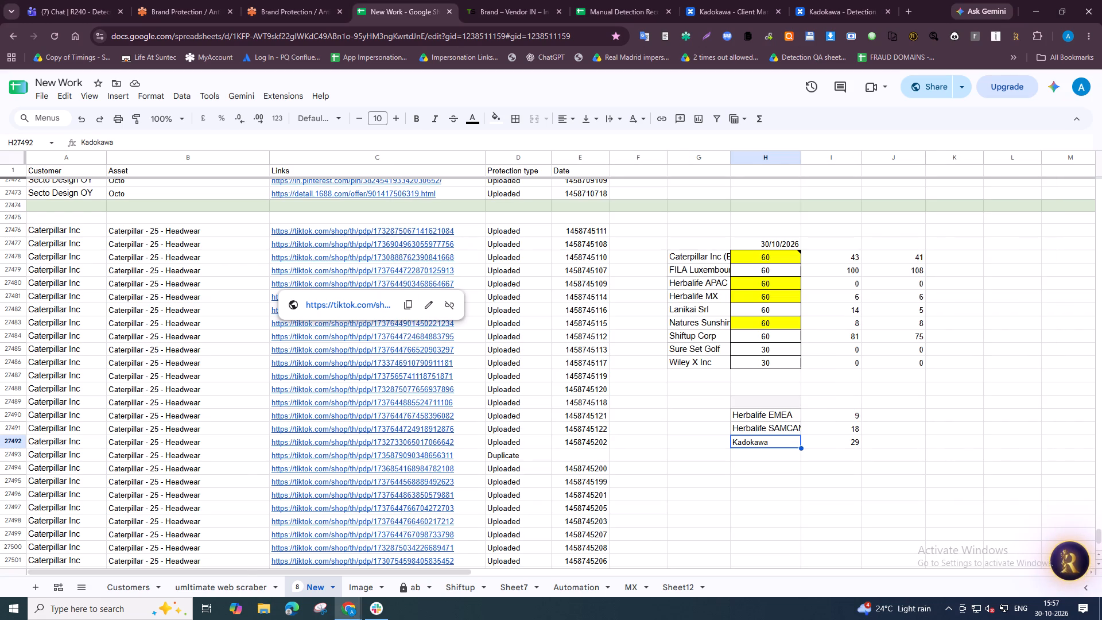
key("Down")
key("Return")
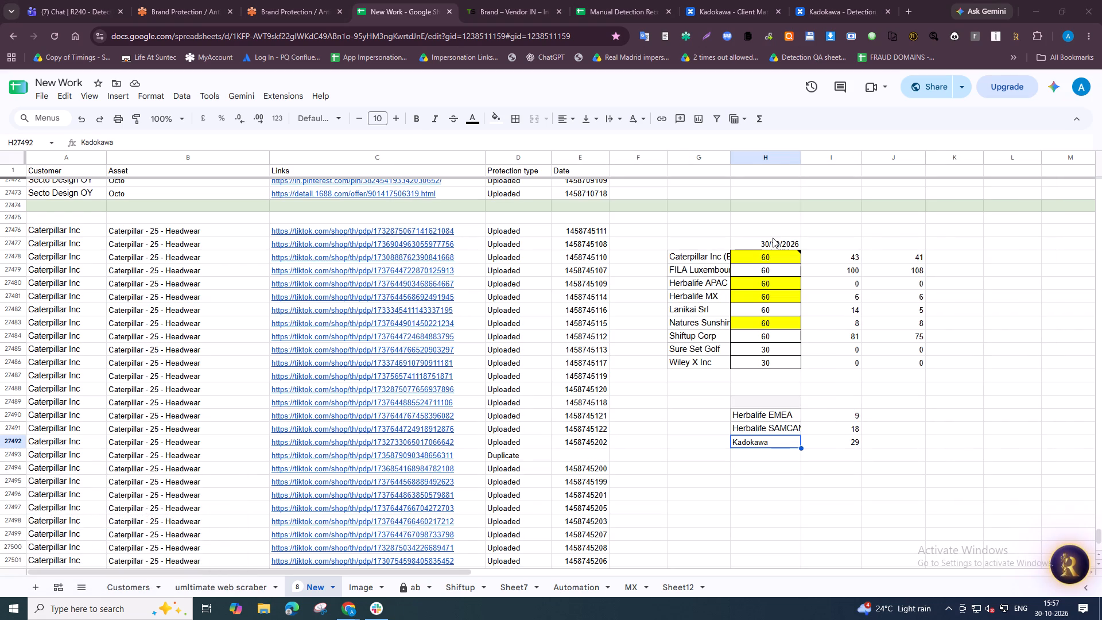
left_click(583, 279)
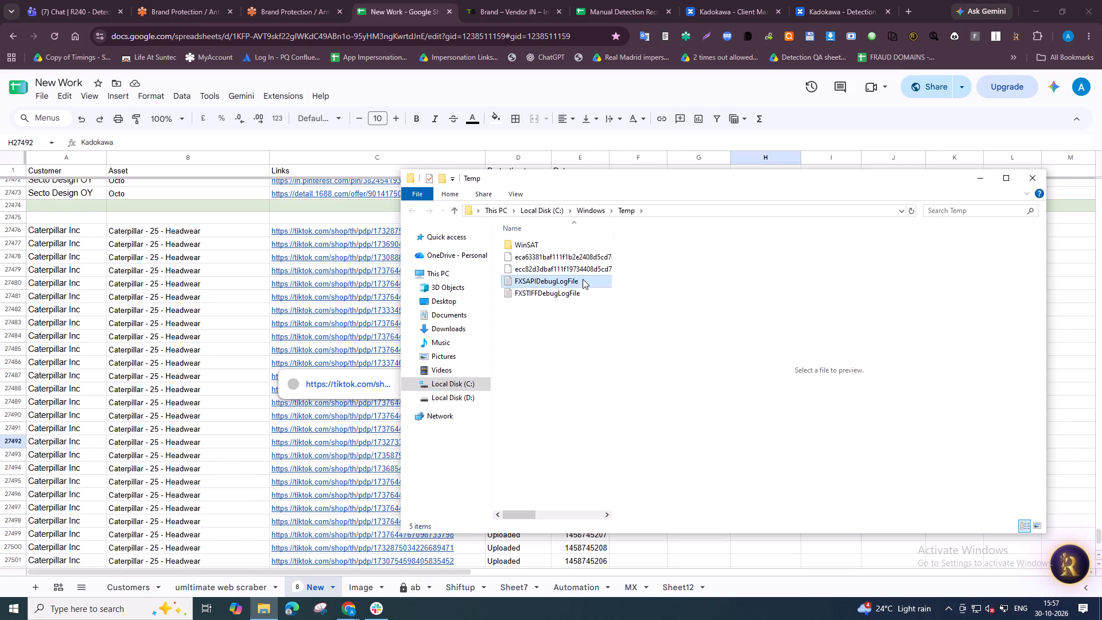
key("ctrl+a")
key("Delete")
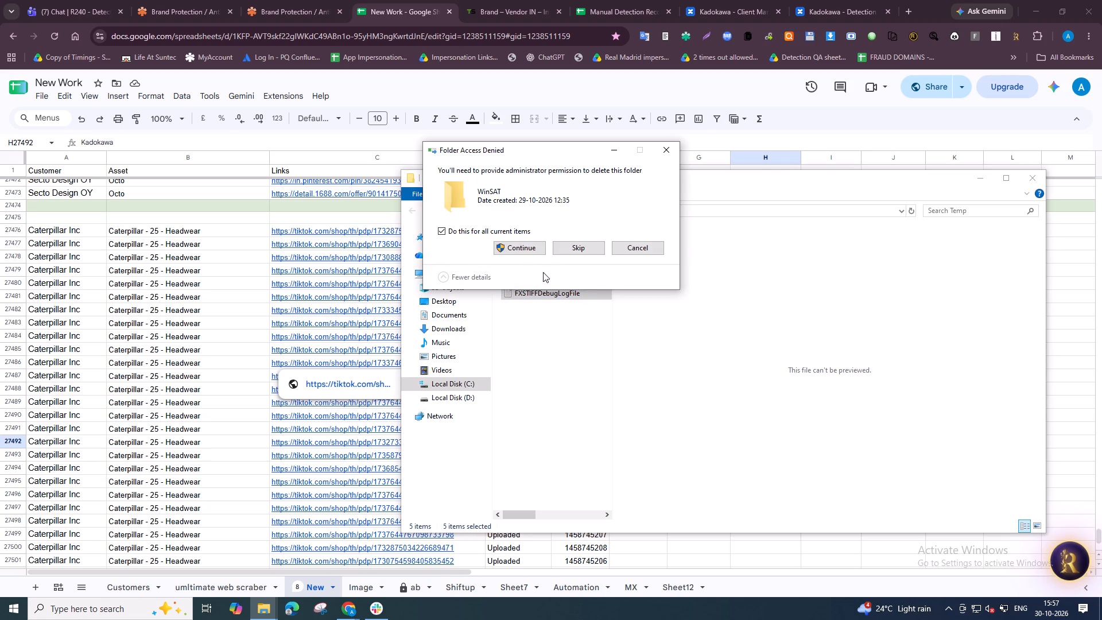
left_click(510, 246)
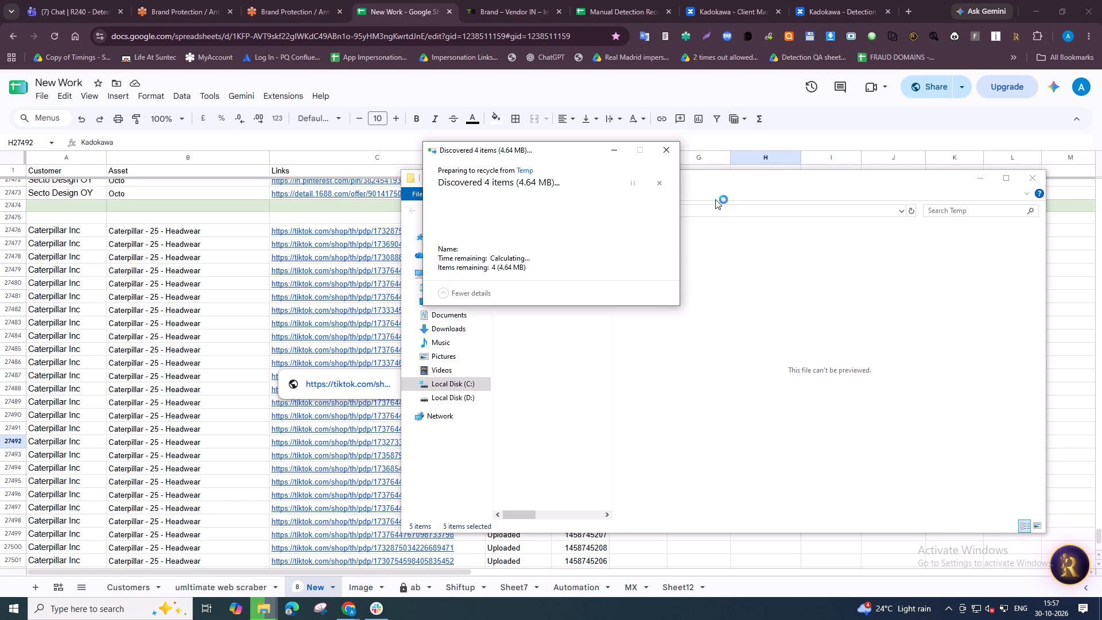
left_click(664, 155)
left_click(1033, 181)
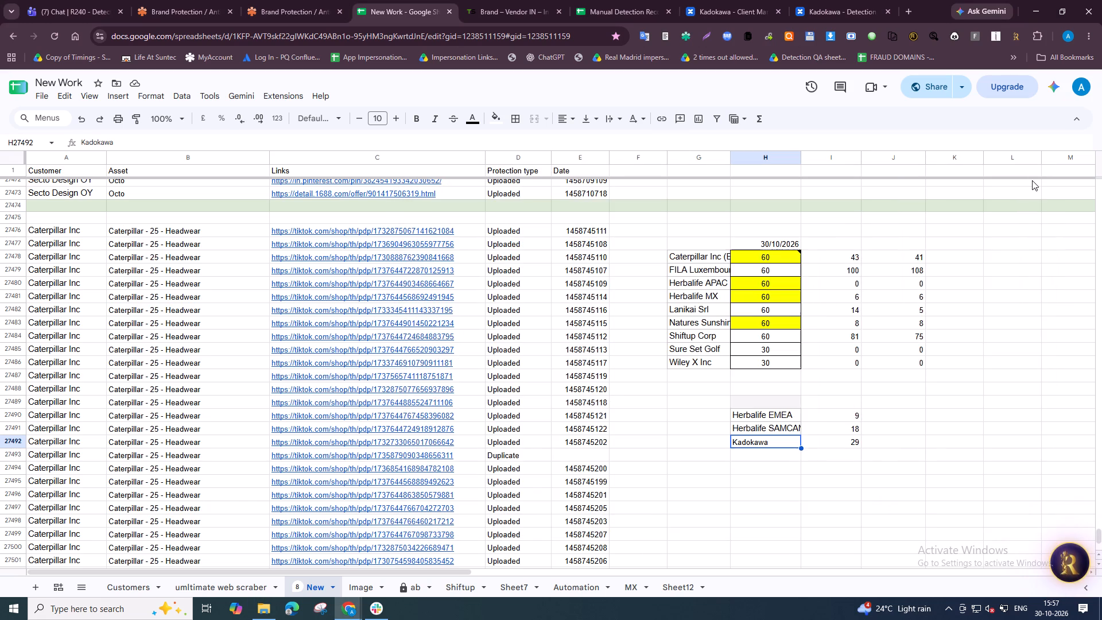
Check the sum of the second count column in the 30/10/2026 tally and of the Herbalife EMEA, Herbalife SAMCAM and Kadokawa counts.
left_click(916, 467)
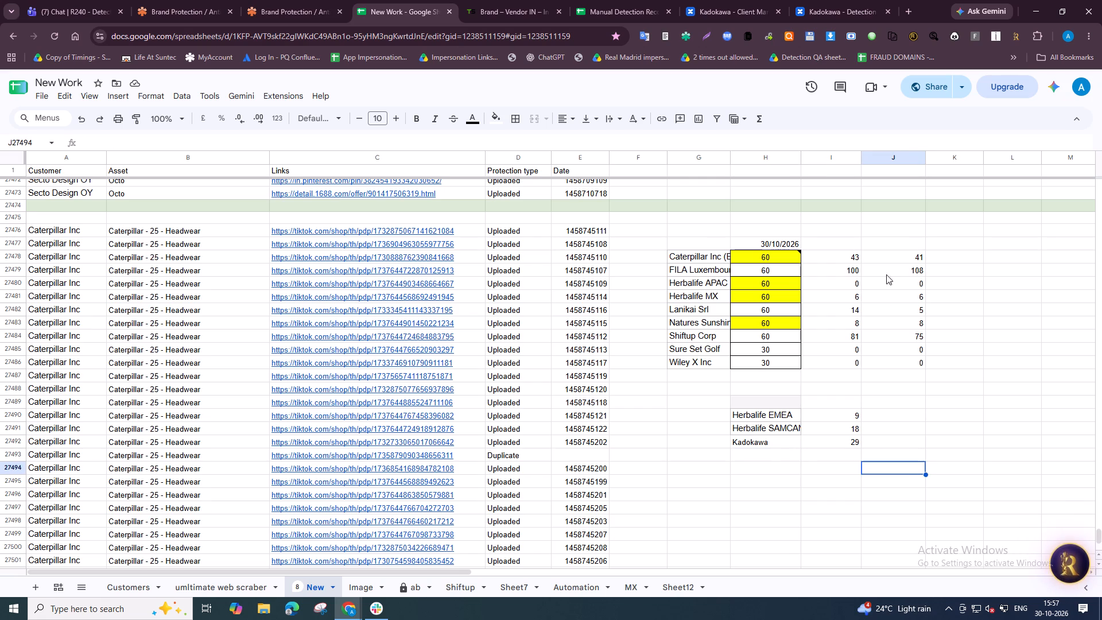
left_click_drag(897, 245, 901, 360)
left_click(901, 420)
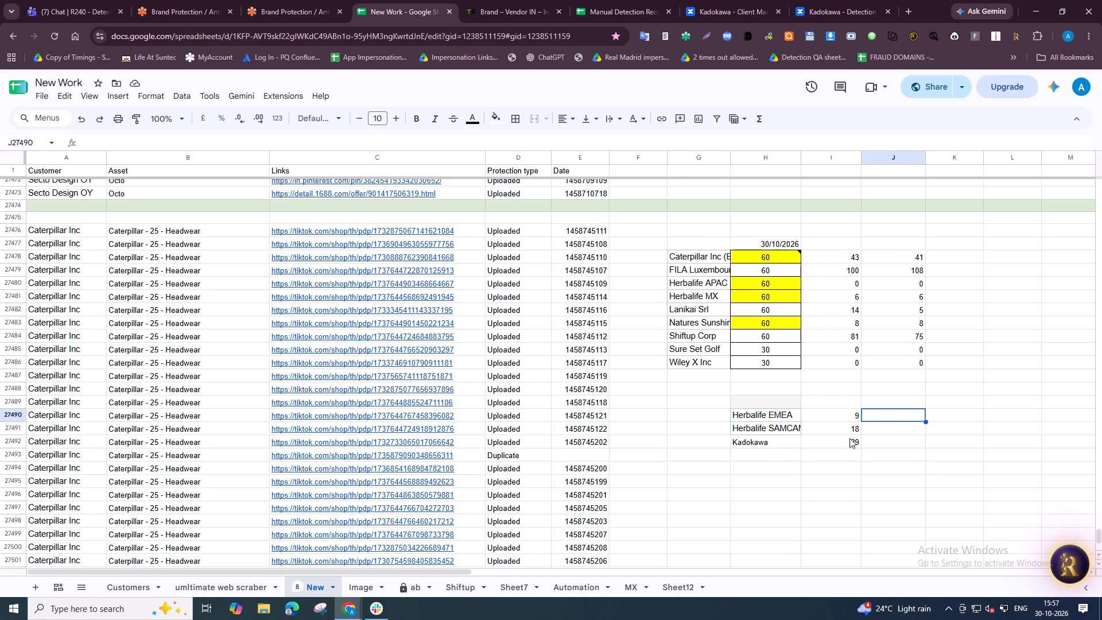
left_click_drag(832, 410, 856, 462)
left_click(859, 483)
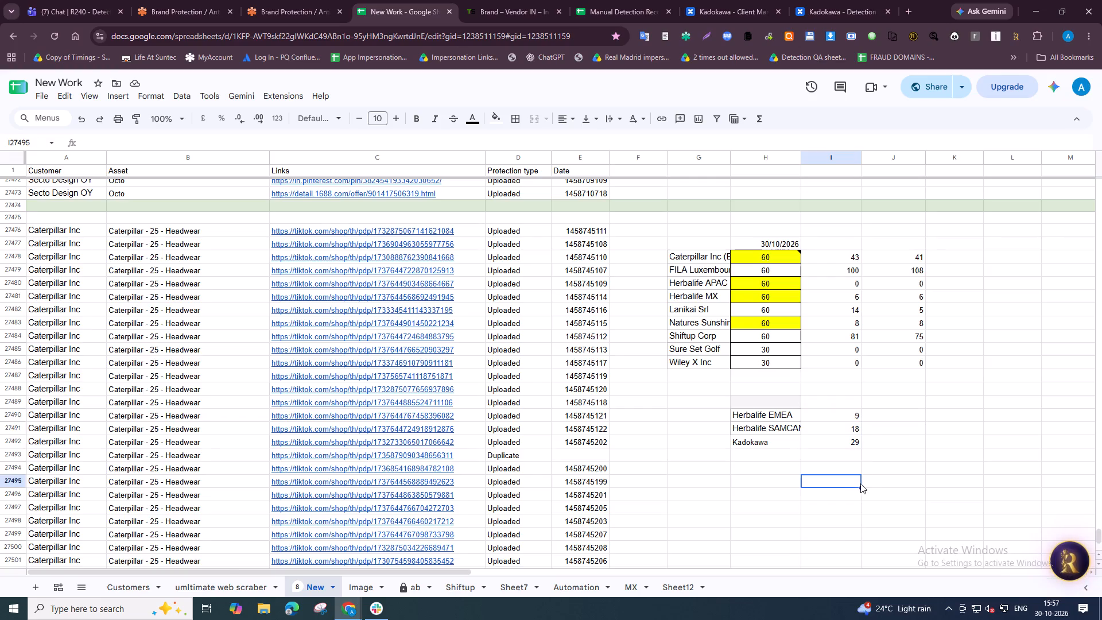
Open a new browser window with the Chrome profile named amreen.
left_click(1073, 41)
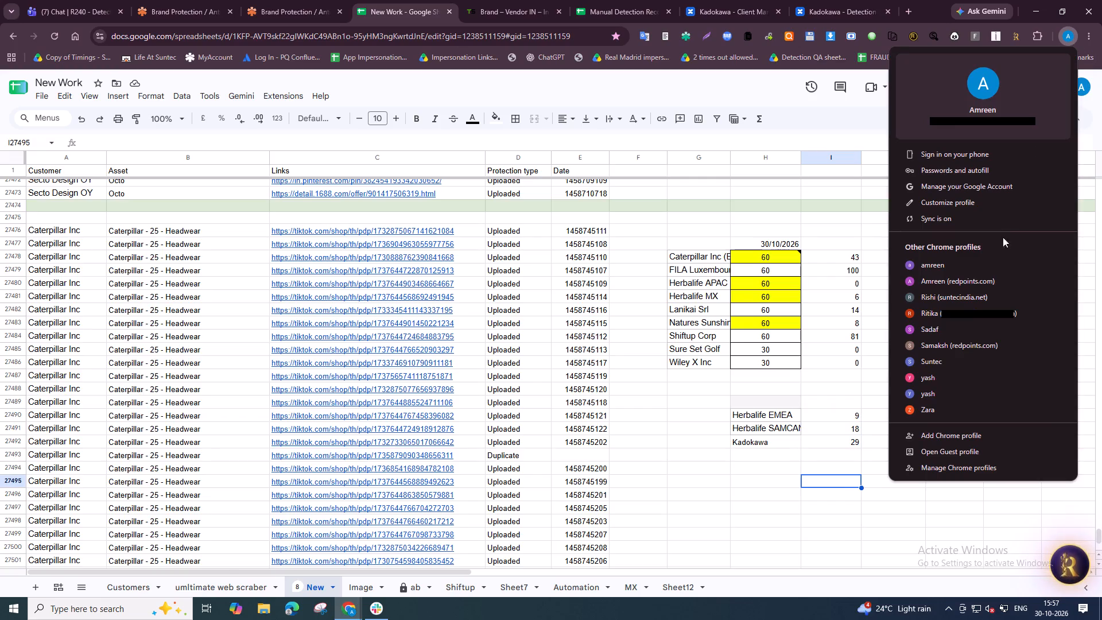
left_click(984, 268)
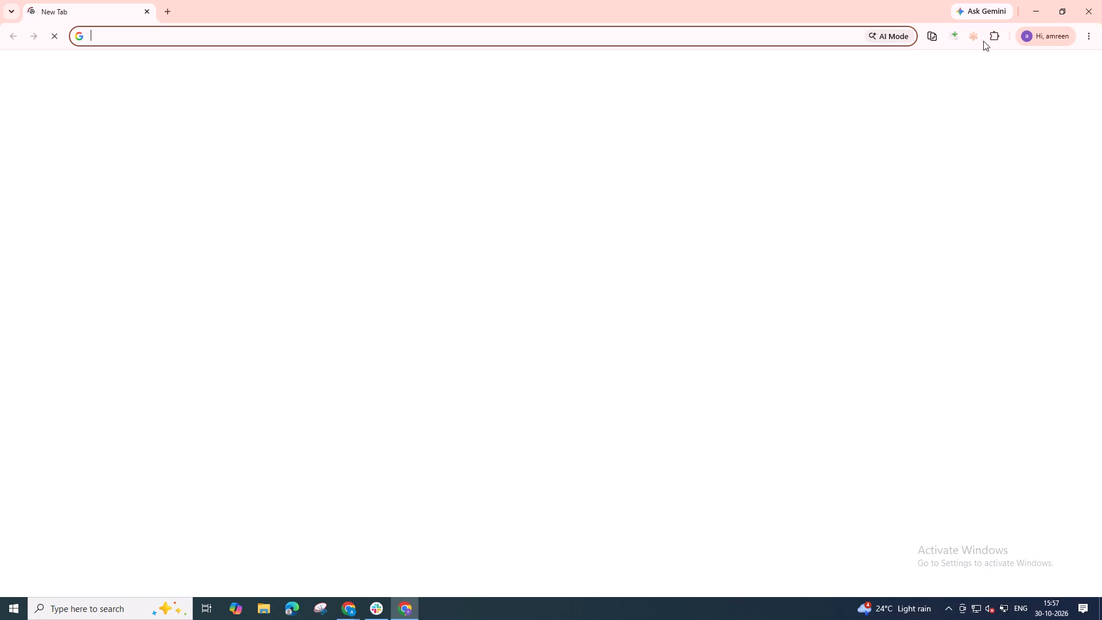
Launch the RedPoints IPR Plugin and open its options page, keeping the extension installed.
left_click(977, 30)
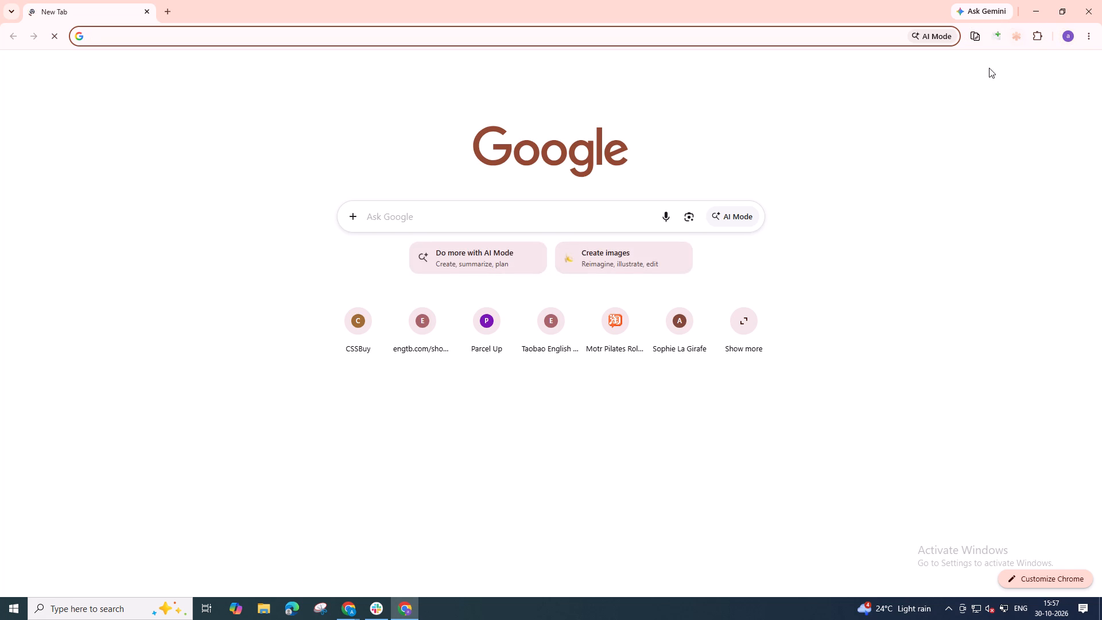
left_click(1014, 42)
left_click(1023, 40)
right_click(1023, 40)
left_click(960, 121)
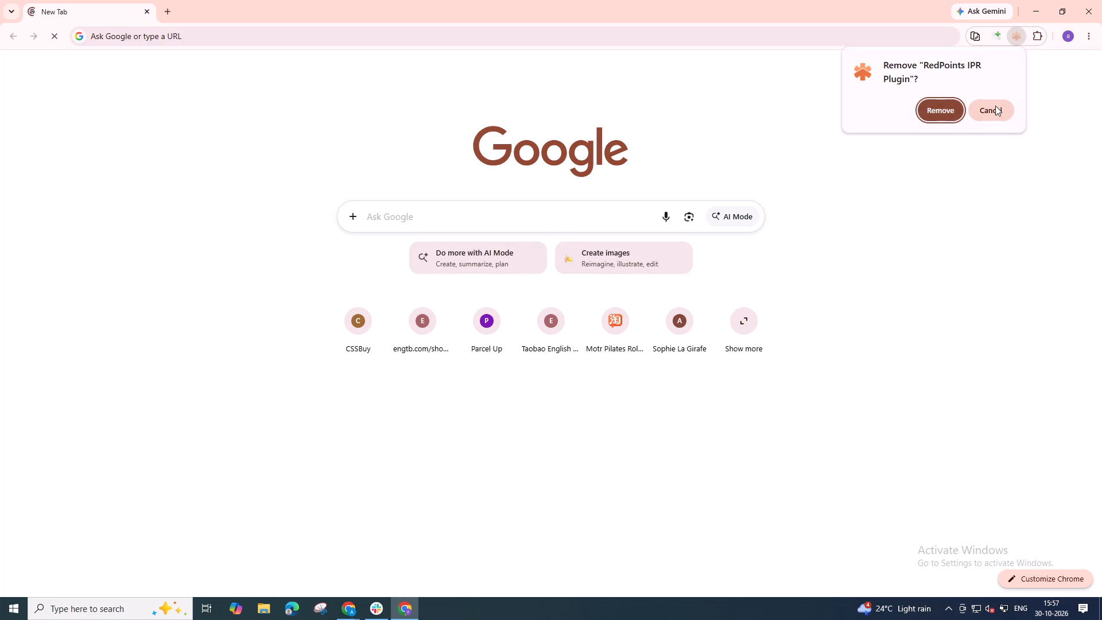
left_click(996, 108)
right_click(1017, 41)
left_click(957, 116)
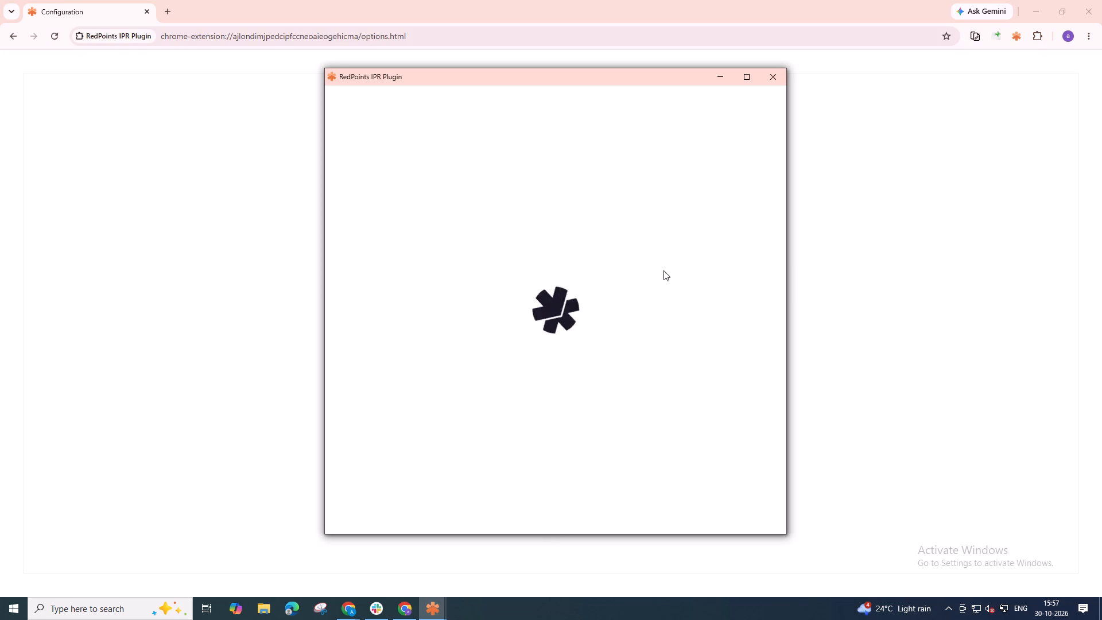
Start a Detection task for customer Shiftup Corp under the Brand Protection Contract with the asset NIKKE Dorothy.
left_click(625, 214)
left_click(625, 214)
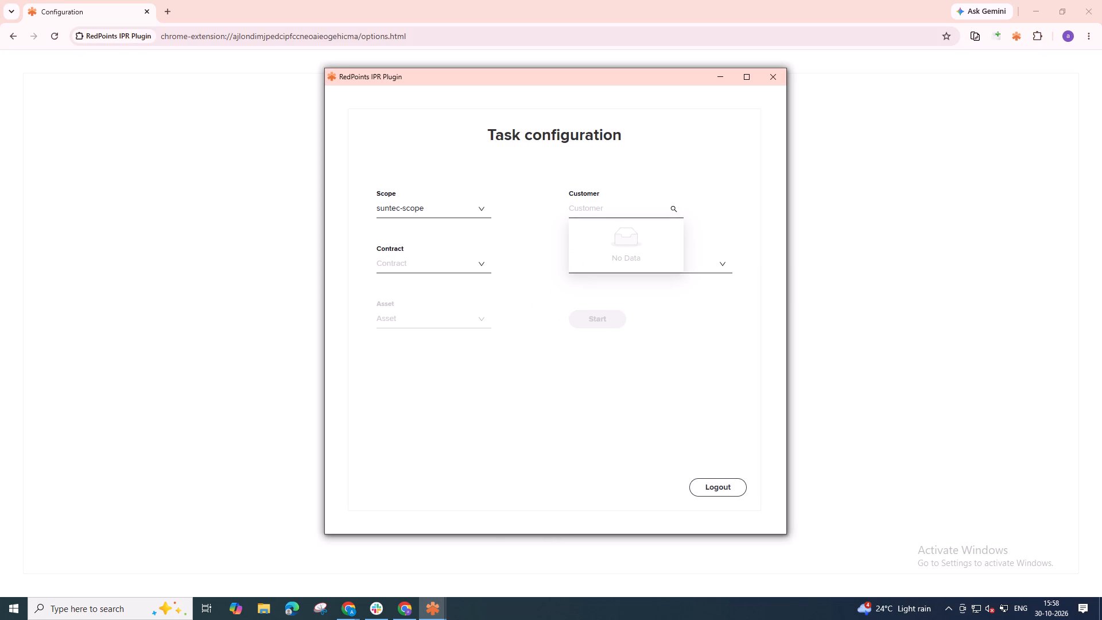
type("shift")
key("space")
key("BackSpace")
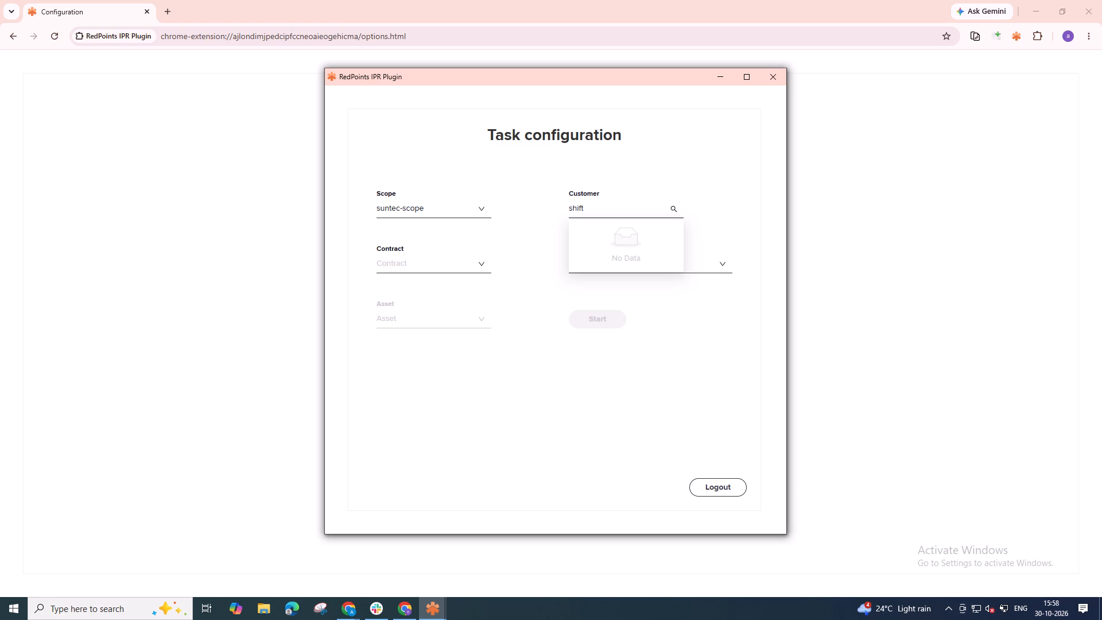
left_click(597, 231)
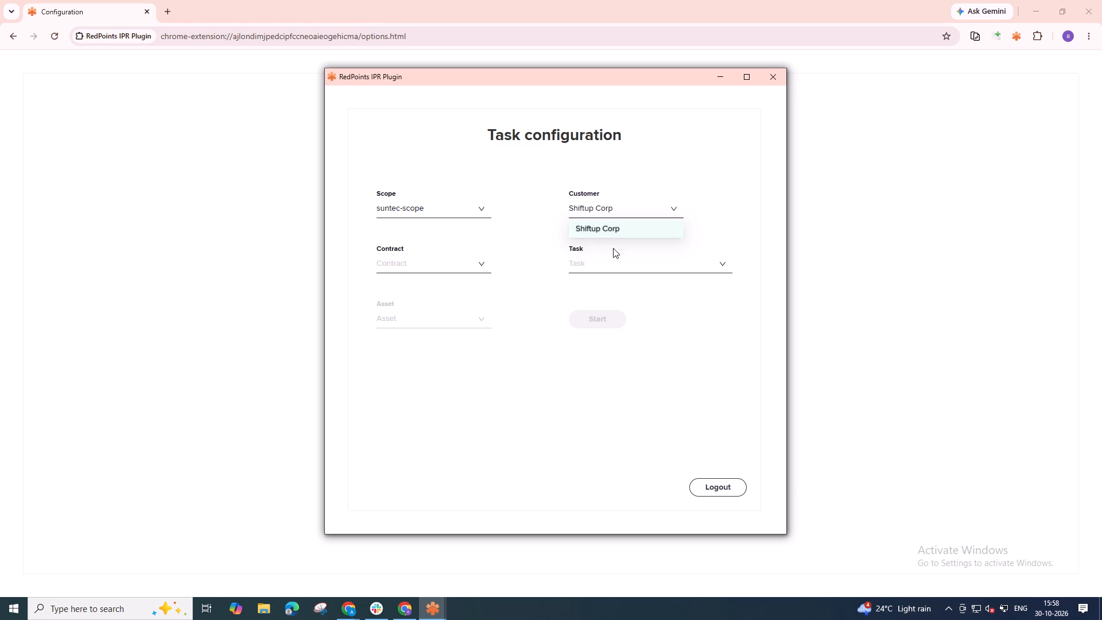
left_click(616, 269)
left_click(589, 303)
left_click(478, 266)
left_click(463, 278)
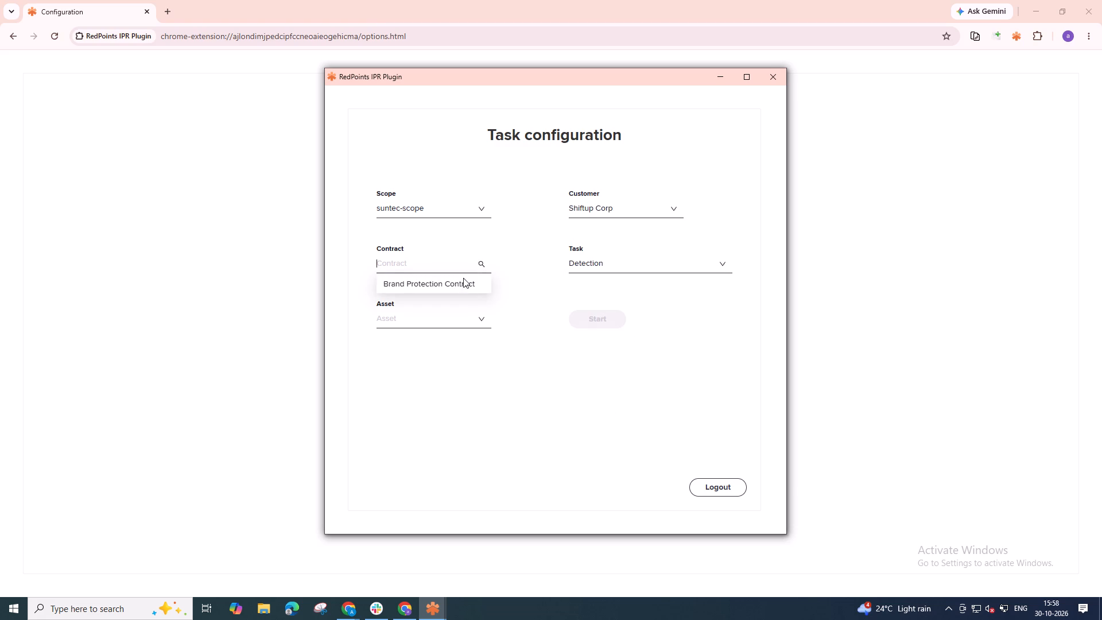
left_click(467, 316)
type("doro")
left_click(461, 361)
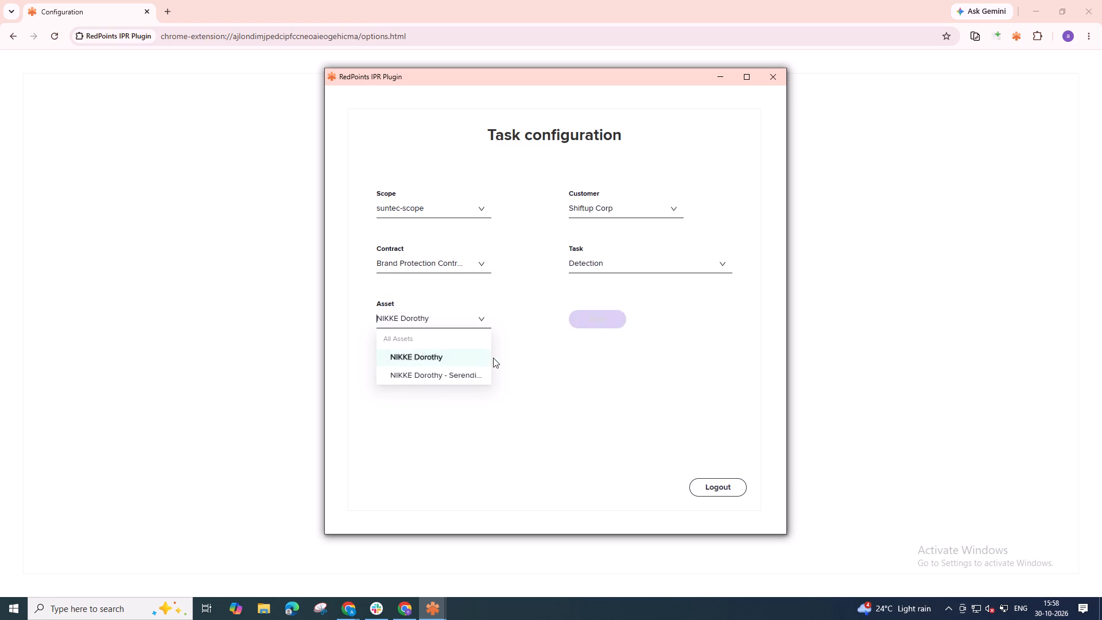
left_click(603, 314)
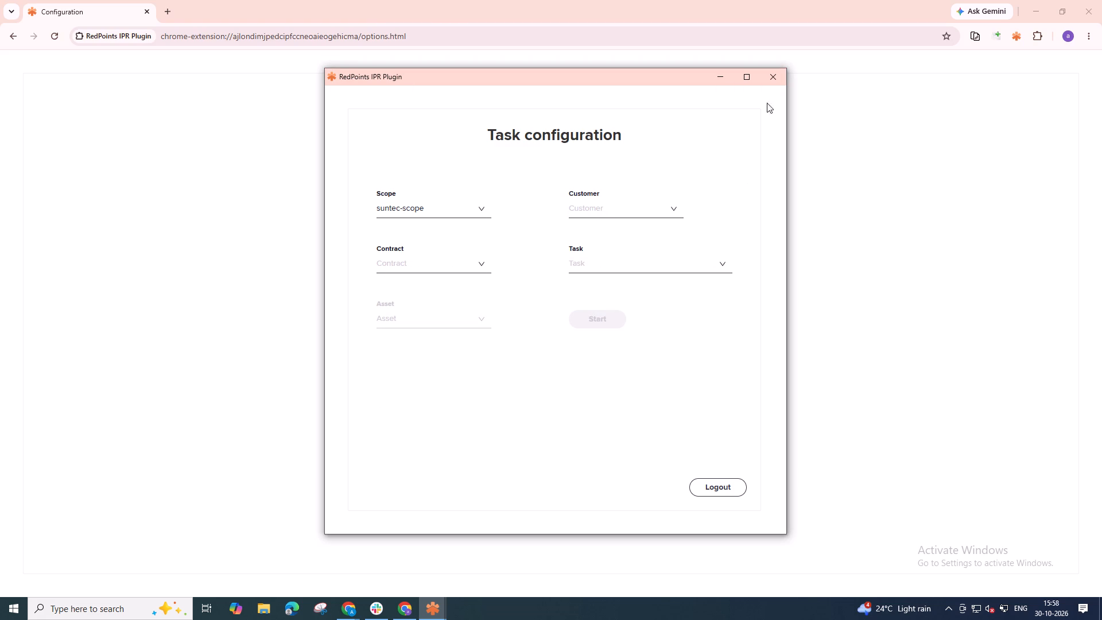
Close the leftover RedPoints IPR Plugin windows and reopen the plugin's task configuration.
left_click(774, 79)
left_click(766, 79)
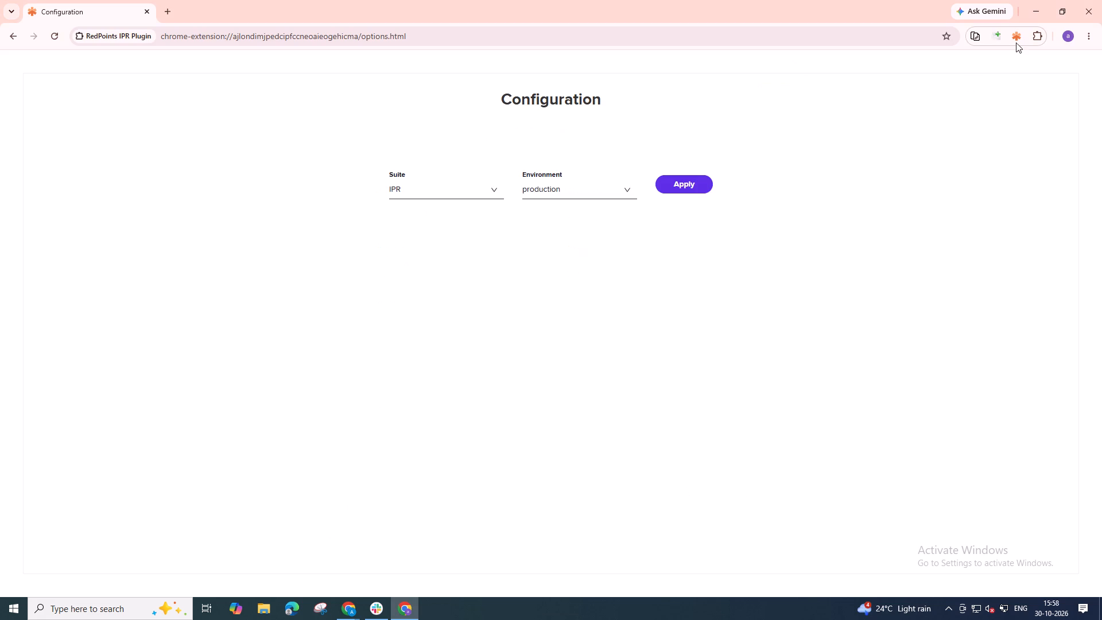
left_click(1017, 40)
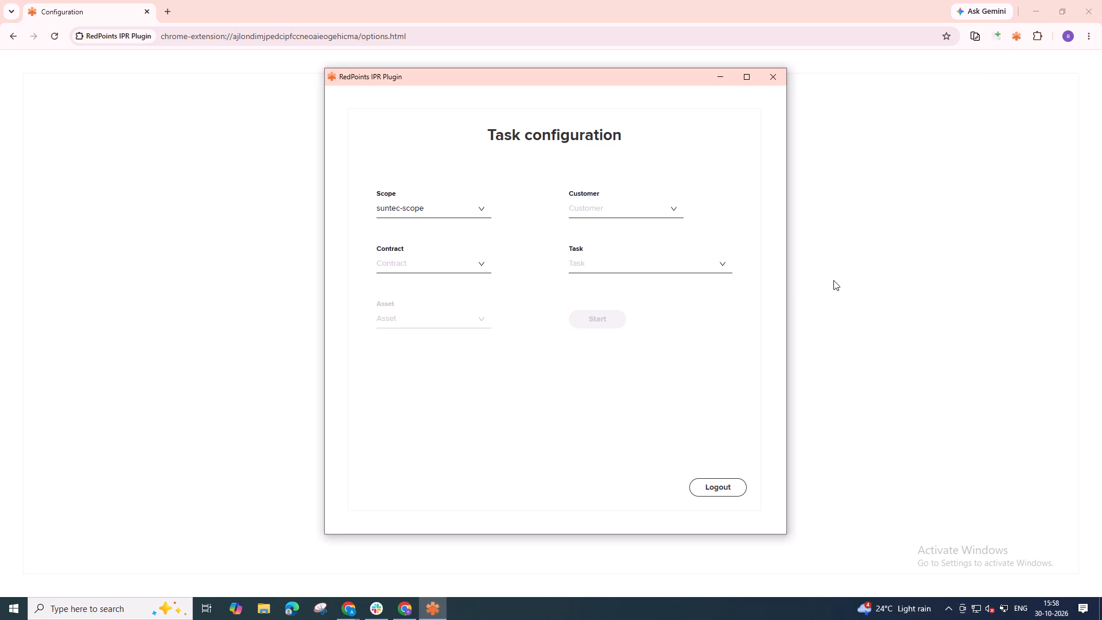
Find the Kuro app with the Windows search and launch it.
left_click(123, 603)
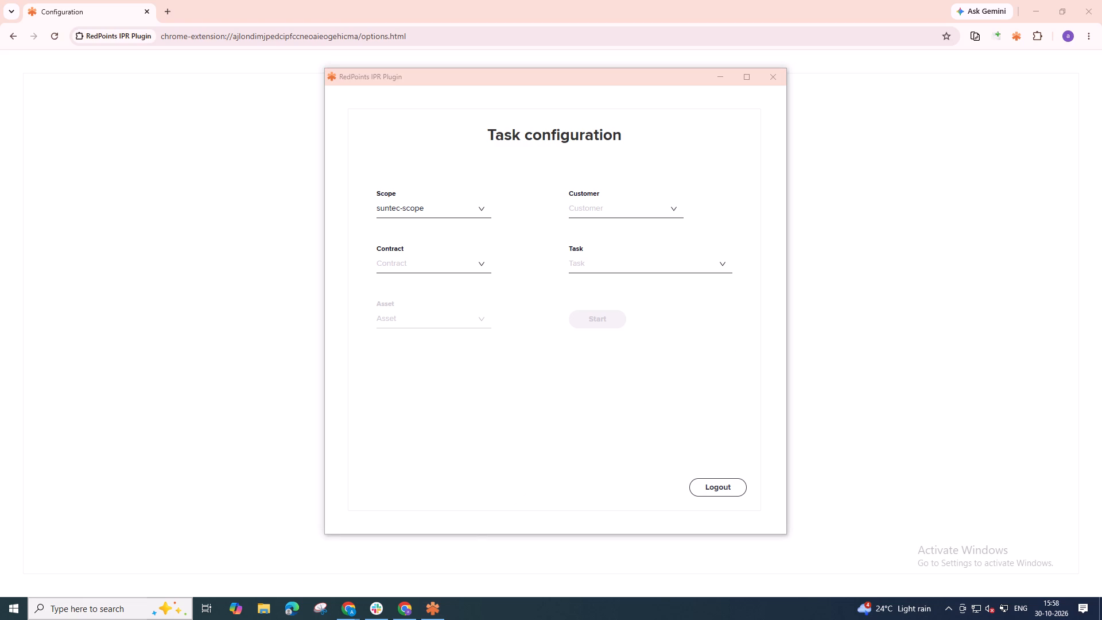
type("kuro")
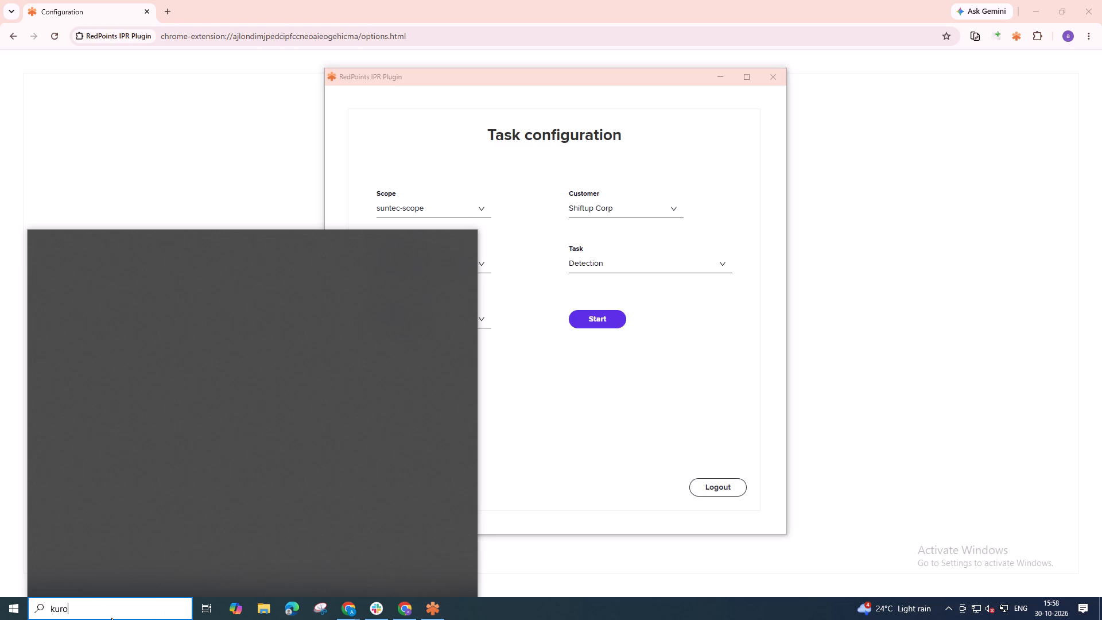
left_click(131, 313)
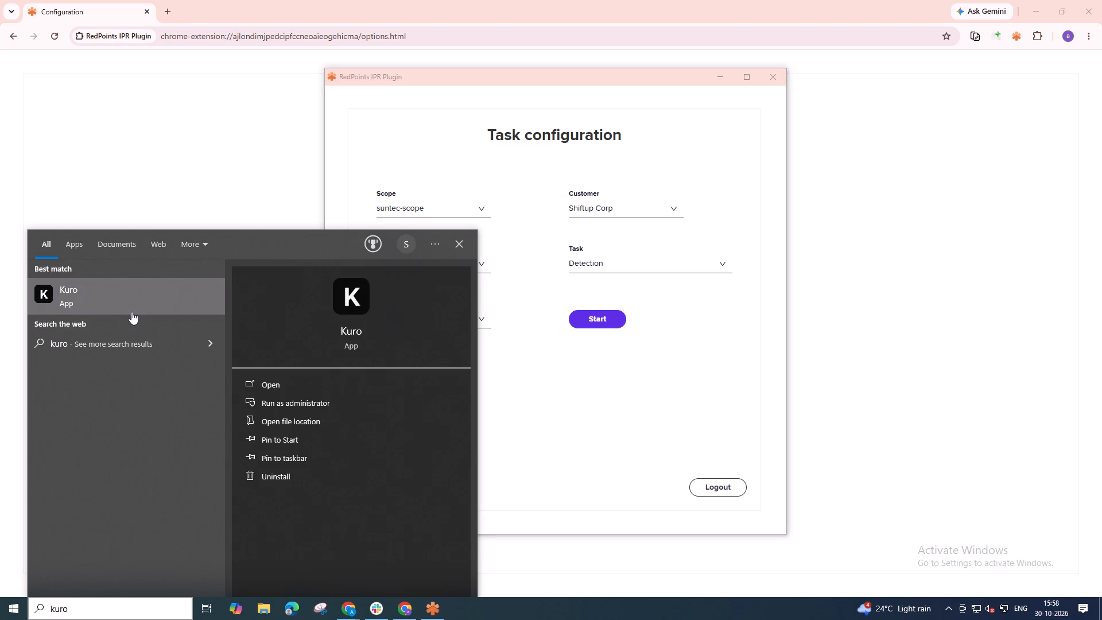
left_click(250, 247)
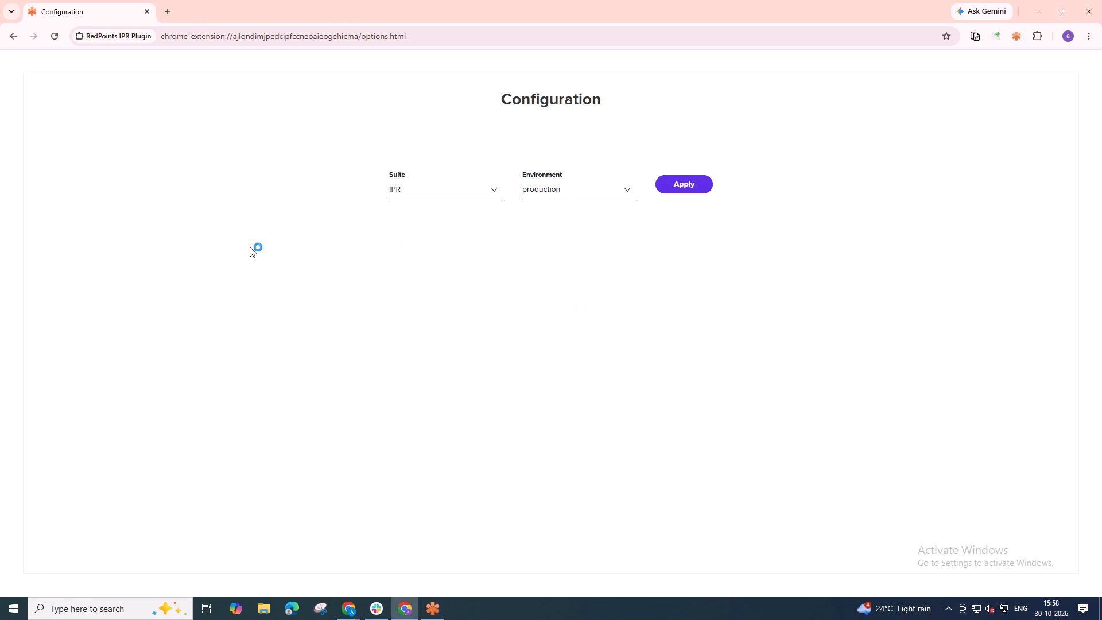
Open the RedPoints IPR Plugin again and search for the task's customer with "ku".
left_click(1014, 37)
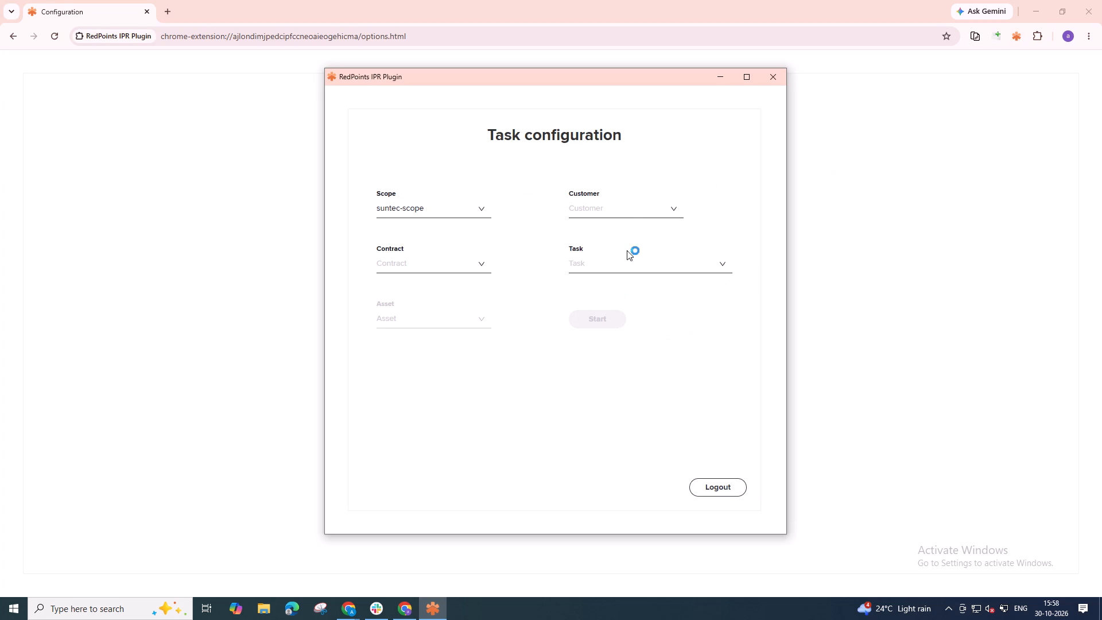
left_click(623, 219)
left_click(619, 211)
type("ku")
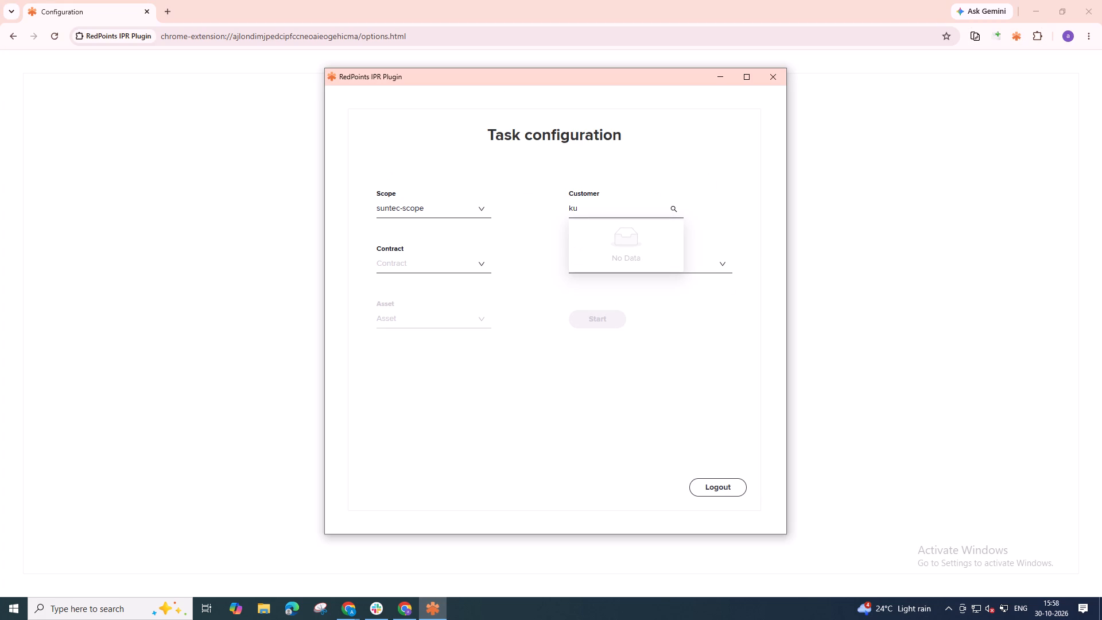
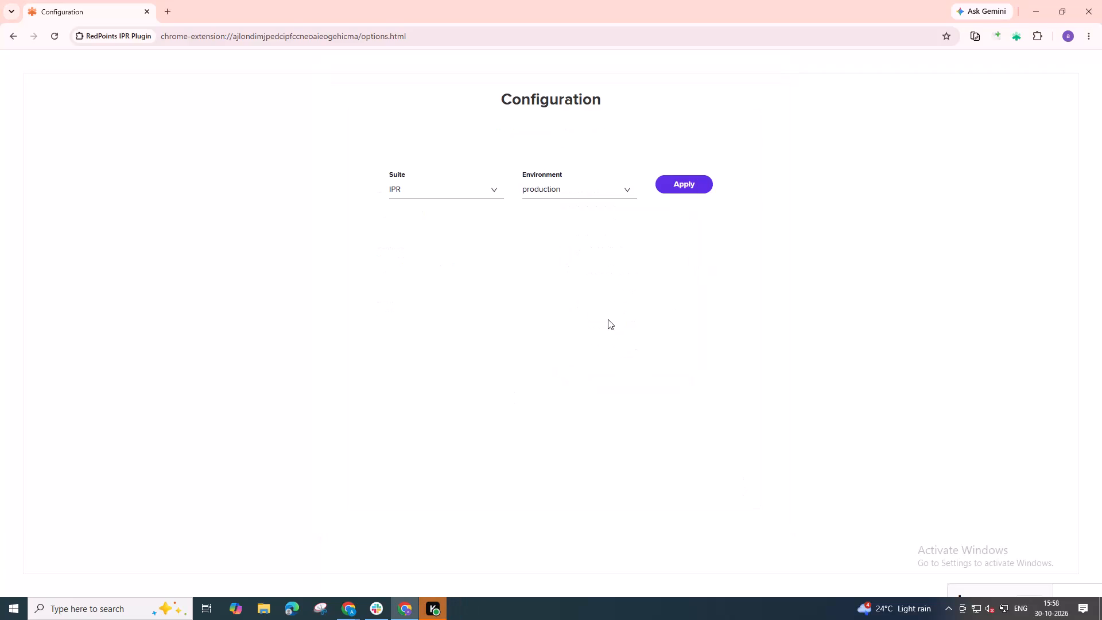
Open a new browser tab and close the plugin's Configuration tab.
left_click(169, 9)
left_click(151, 9)
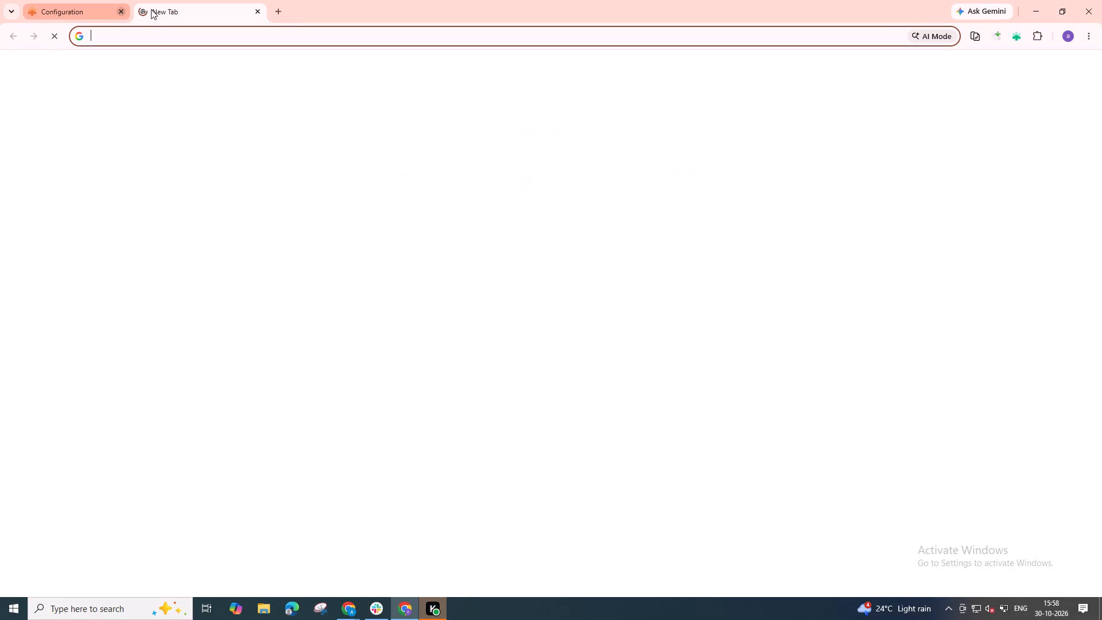
Switch to the Kuro app.
left_click(439, 608)
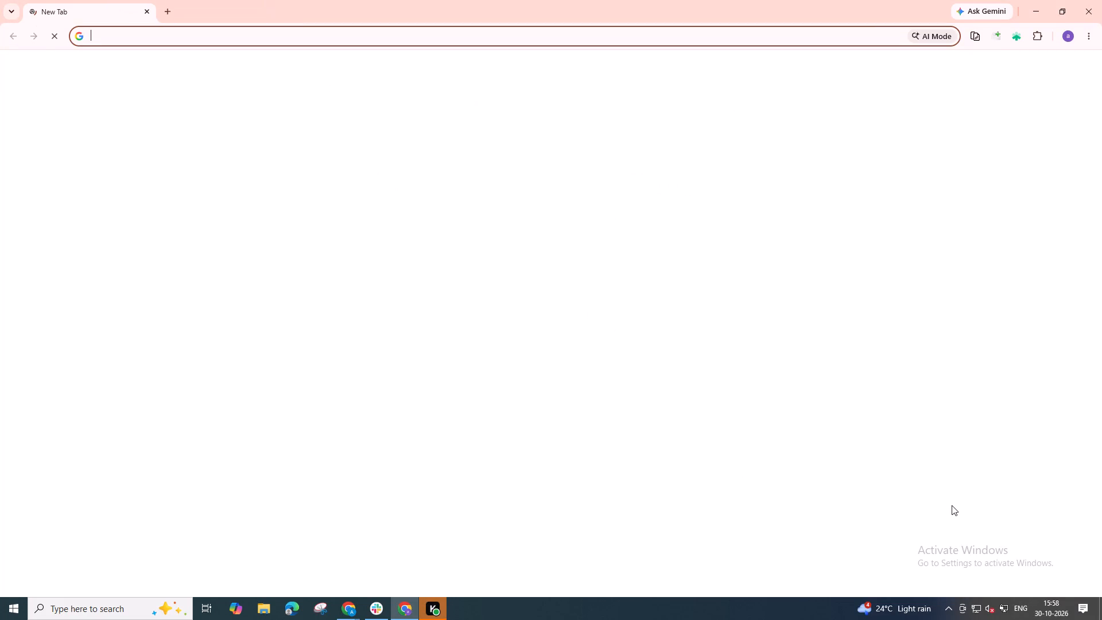